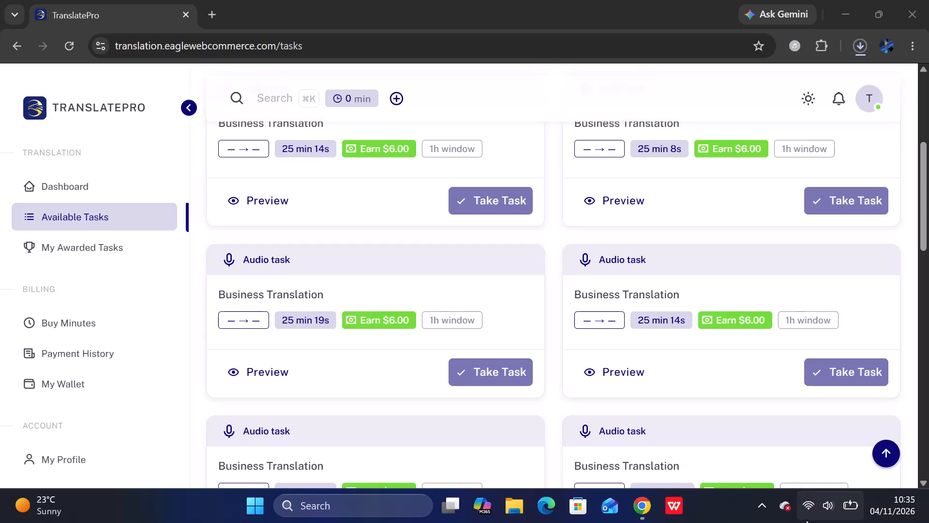
Raise the display brightness to about three quarters in the system quick settings and return to the available tasks page.
left_click(815, 513)
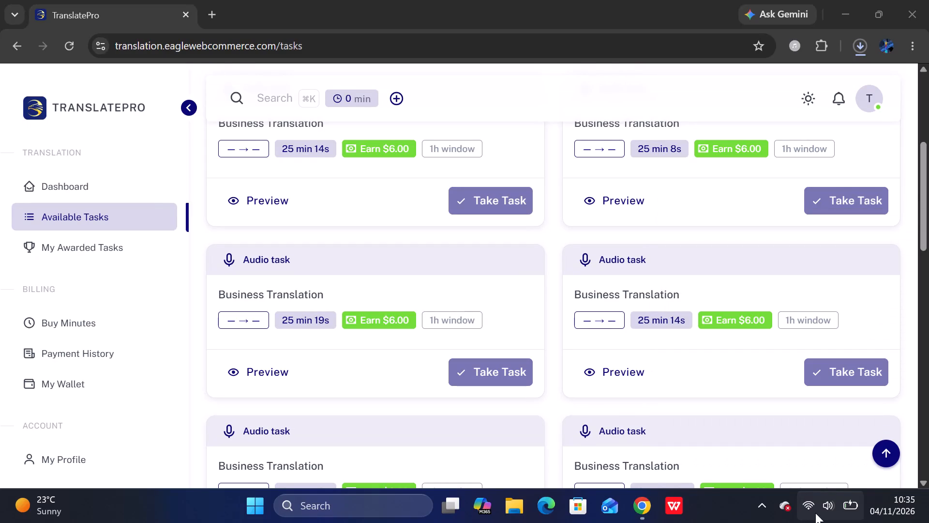
left_click(809, 515)
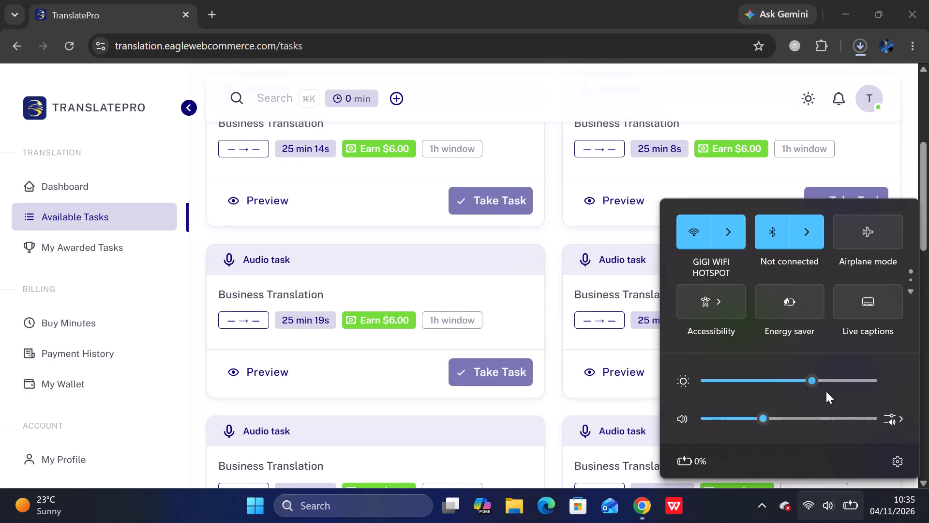
left_click(832, 380)
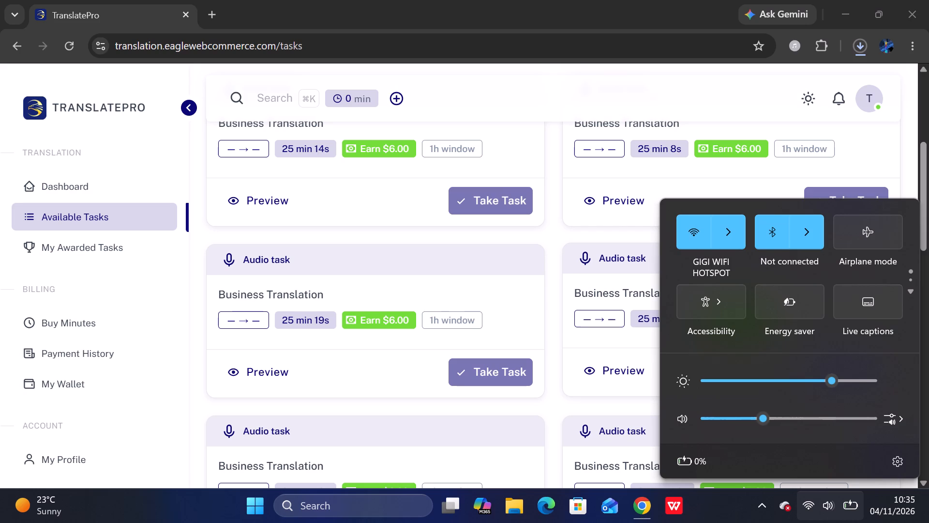
left_click(552, 320)
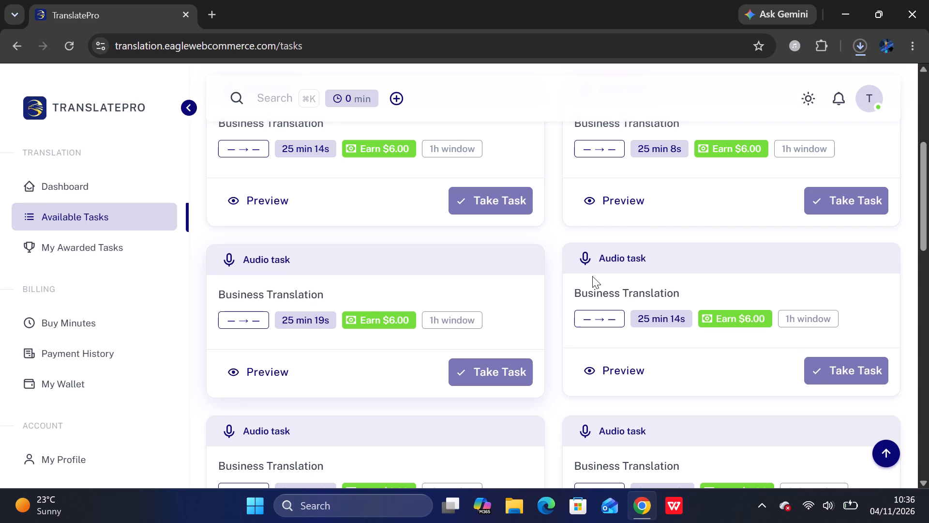
Examine the available Business Translation audio tasks, comparing their durations, earnings and completion windows.
scroll(533, 243, "down", 1)
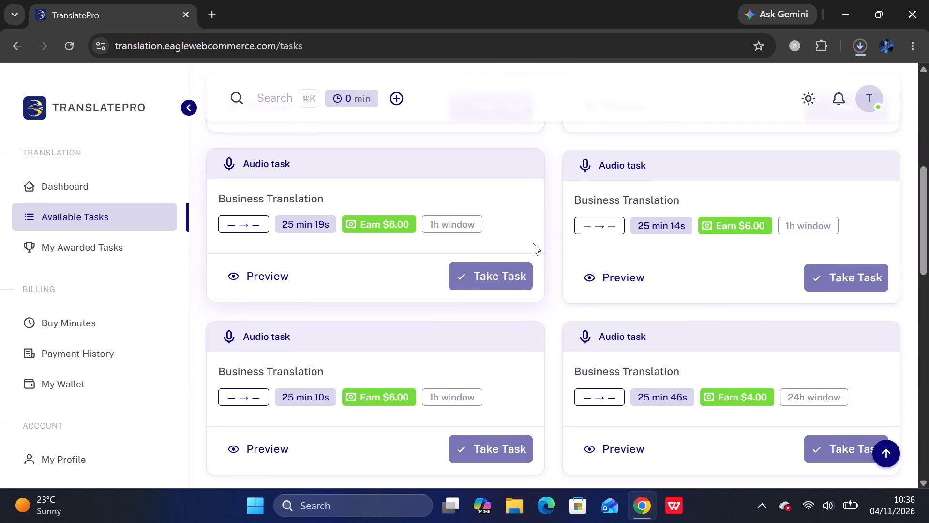
scroll(533, 243, "up", 2)
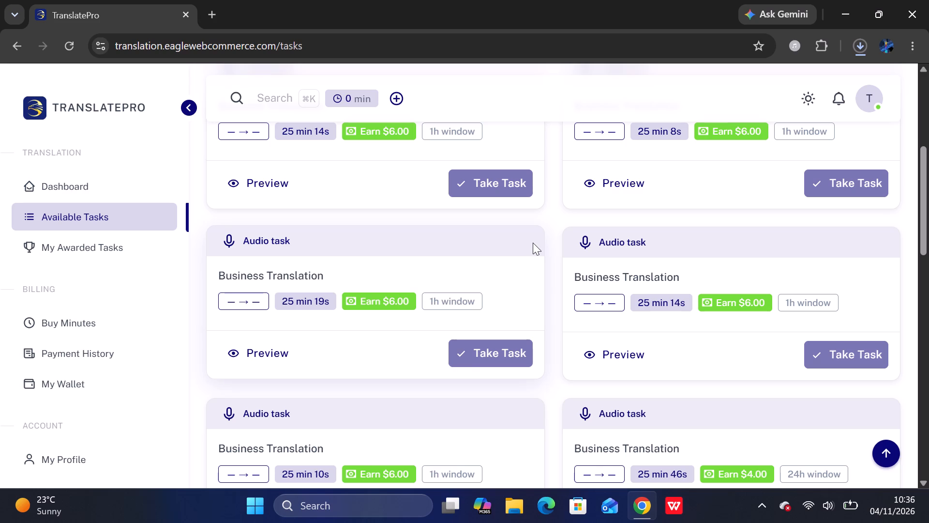
scroll(533, 243, "up", 1)
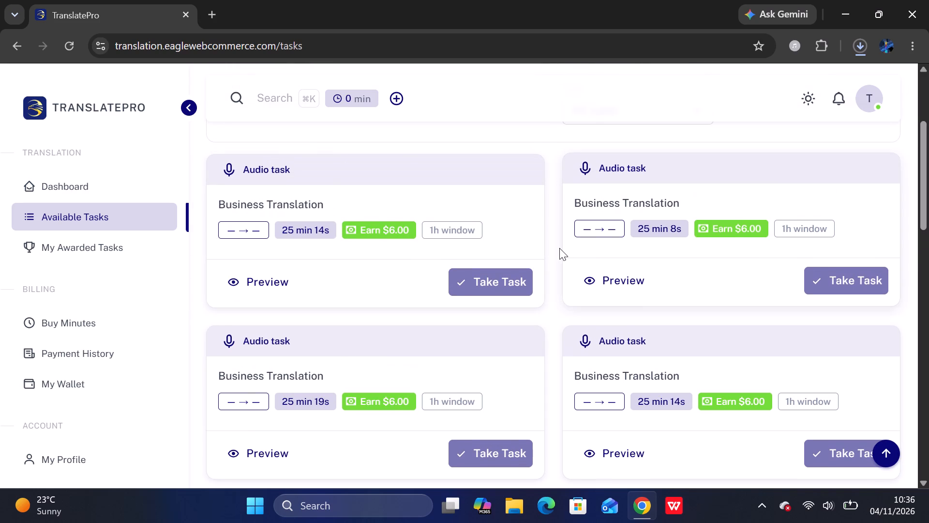
scroll(559, 248, "down", 1)
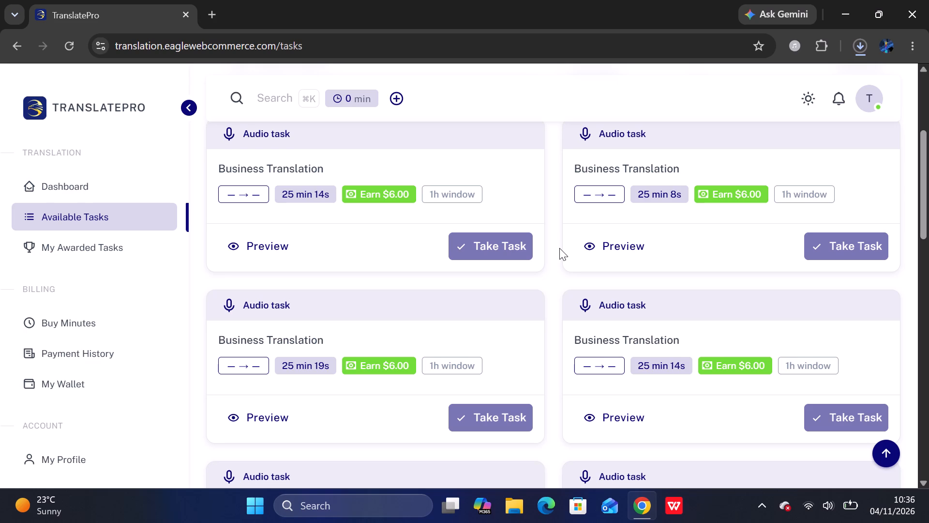
scroll(549, 249, "down", 1)
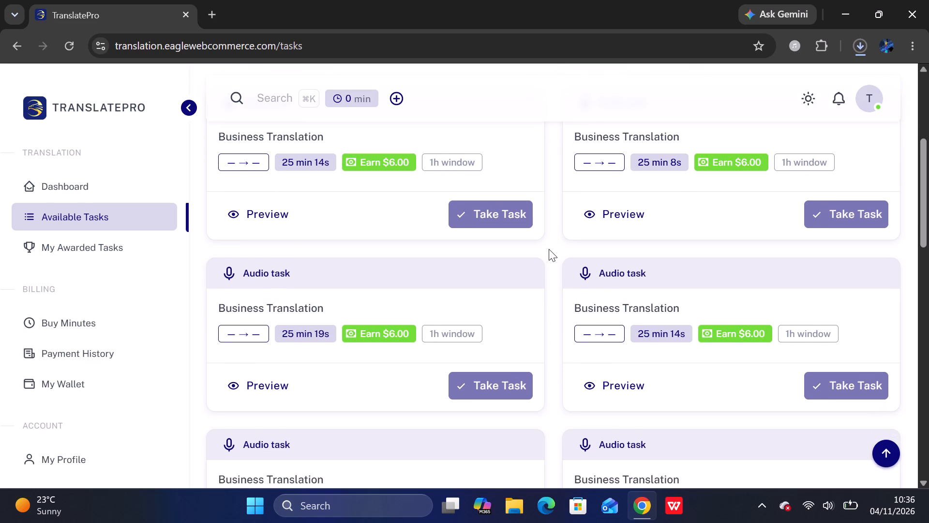
scroll(549, 249, "down", 1)
scroll(549, 249, "up", 1)
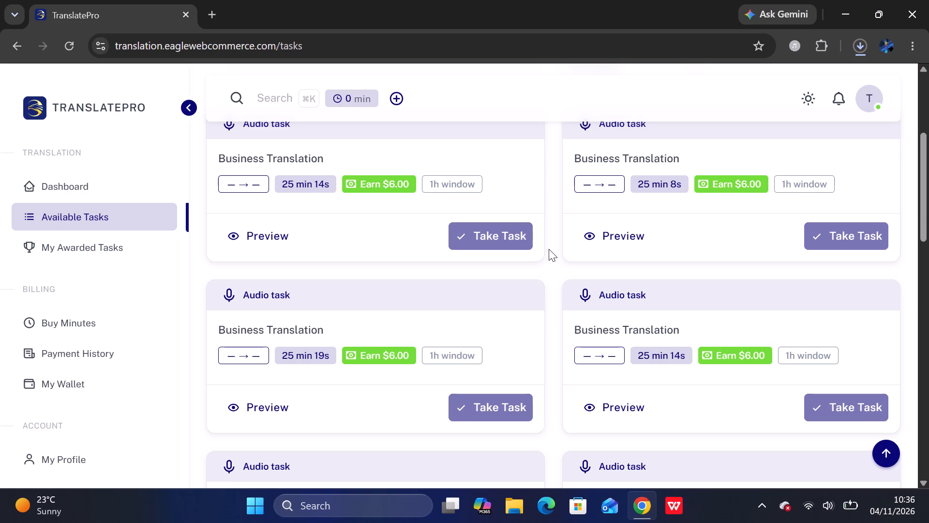
scroll(549, 249, "down", 1)
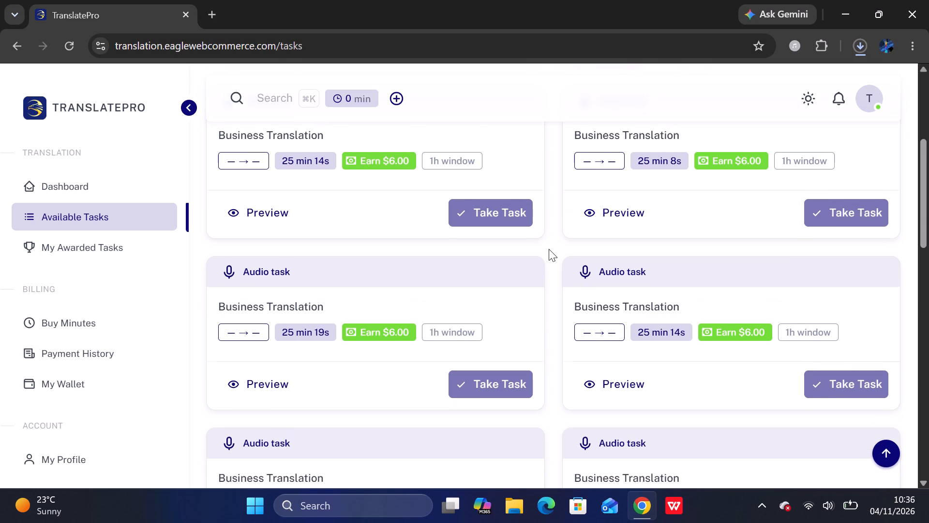
scroll(549, 249, "down", 2)
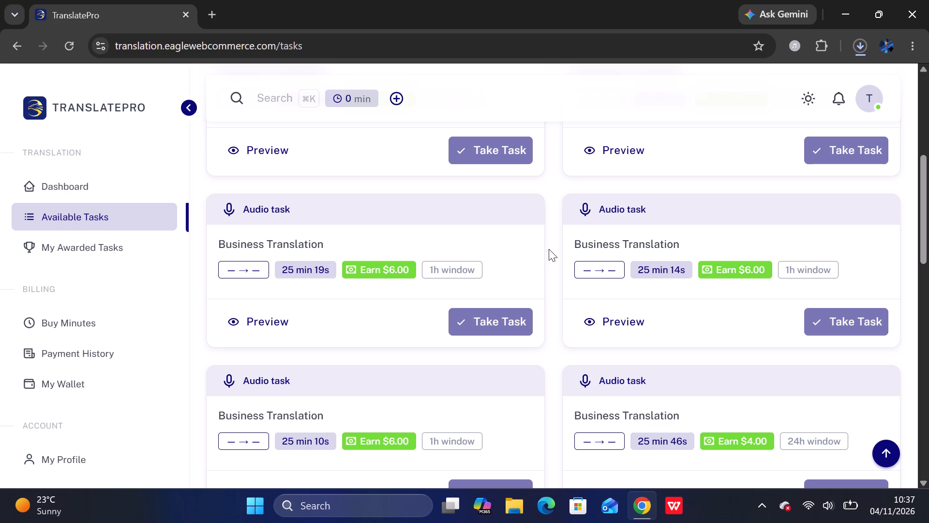
scroll(405, 345, "down", 2)
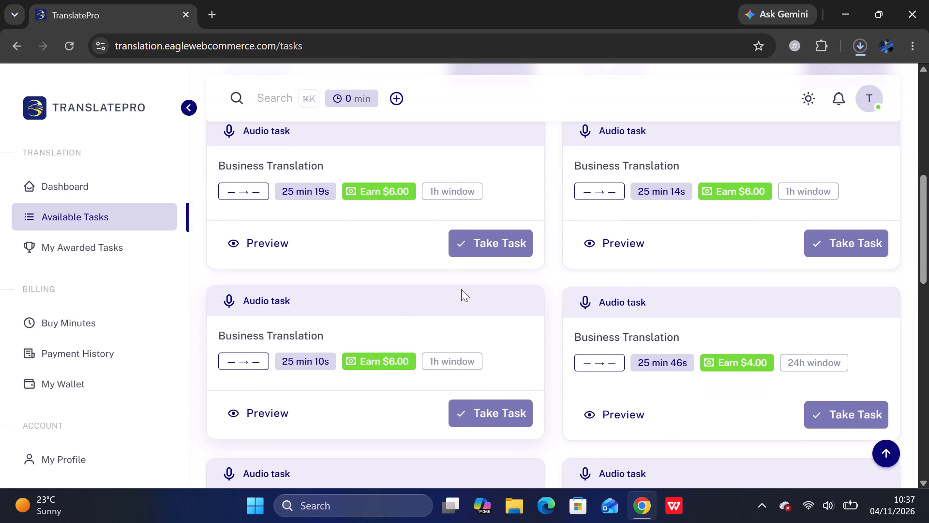
scroll(461, 289, "up", 1)
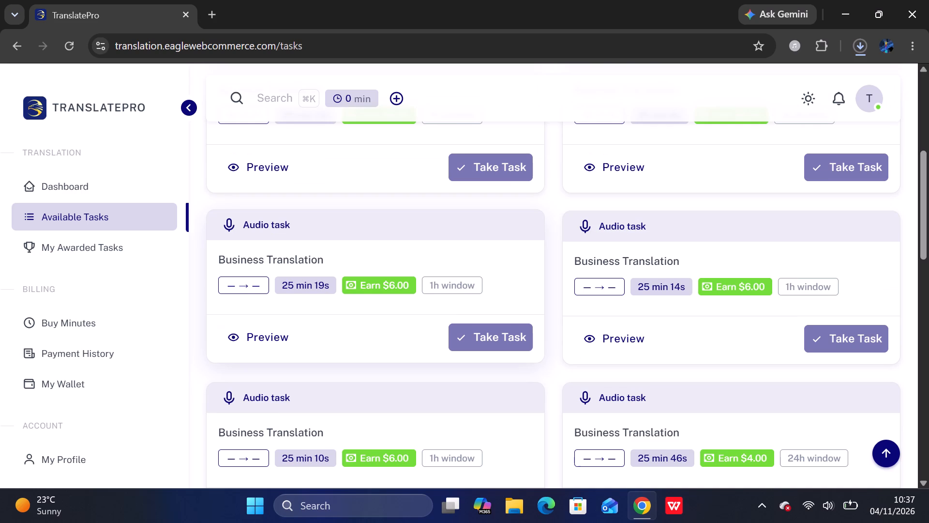
scroll(558, 204, "up", 1)
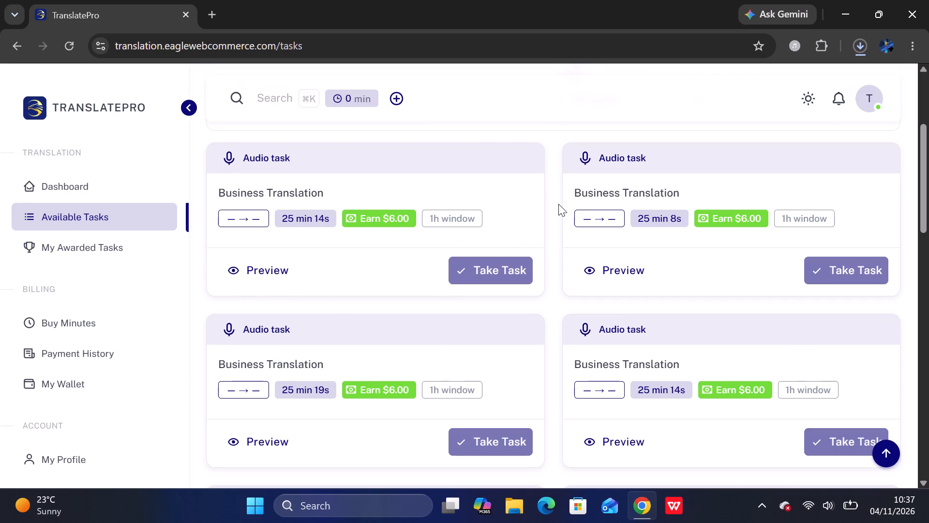
scroll(558, 204, "up", 1)
scroll(558, 204, "down", 1)
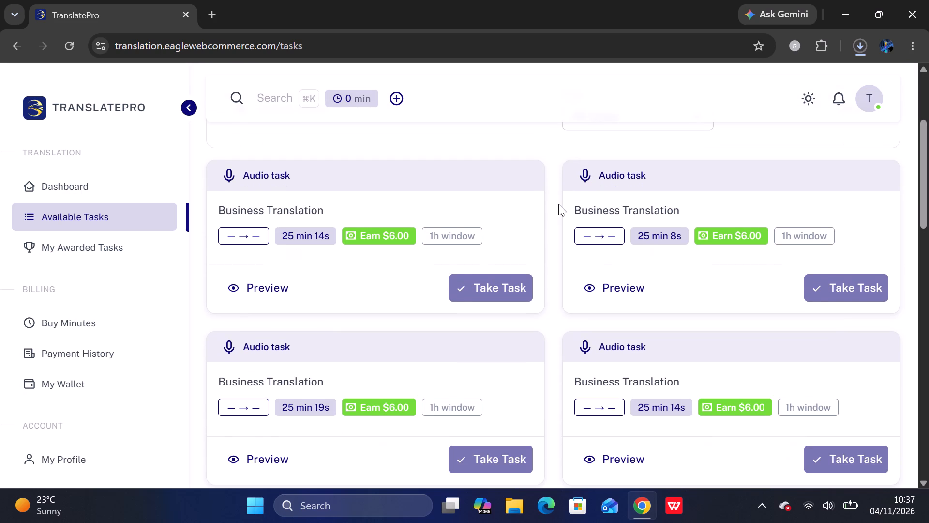
scroll(558, 204, "down", 1)
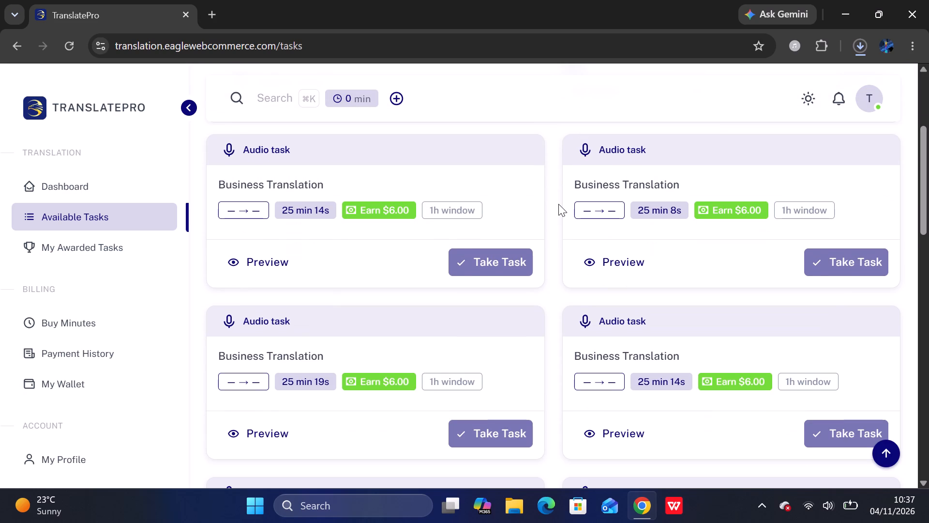
scroll(554, 290, "down", 1)
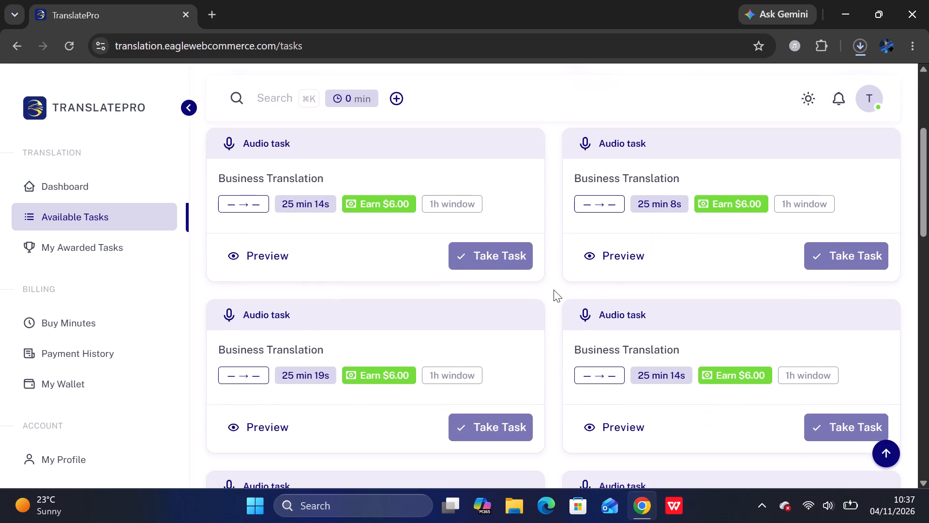
scroll(554, 290, "down", 1)
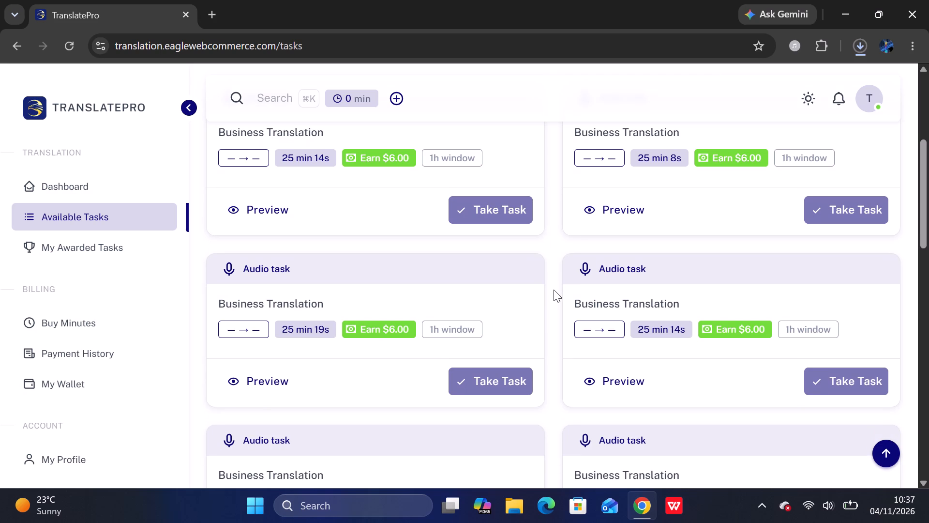
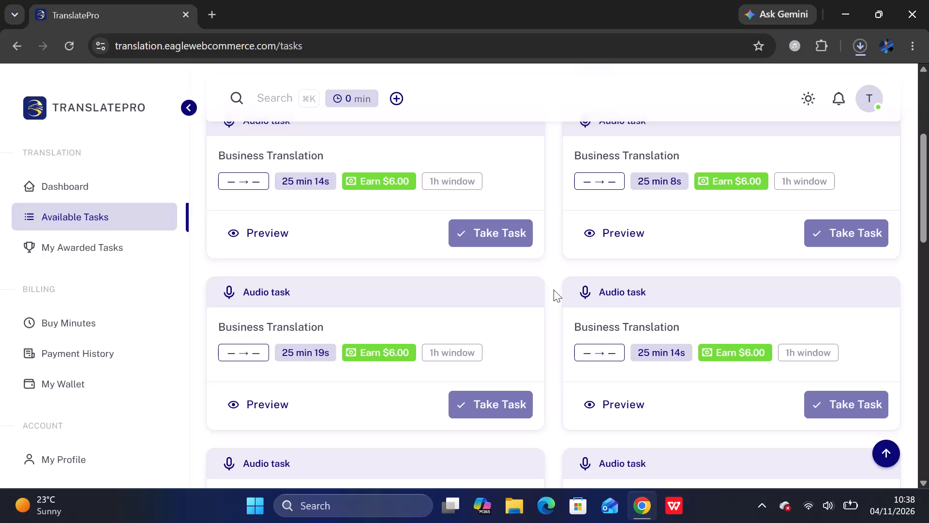
Open the Eagle Web Data Entry site, dataentry.eaglewebcommerce.com, in a new browser tab.
left_click(217, 16)
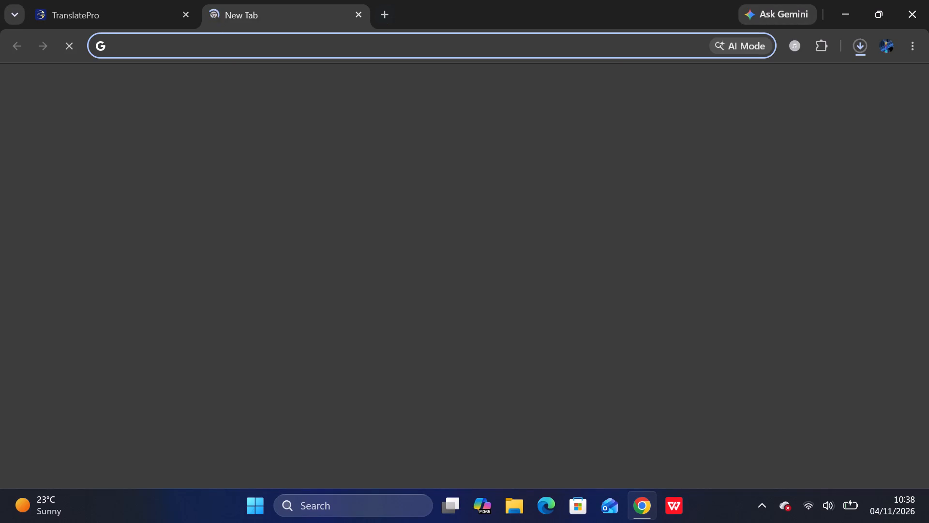
type("da")
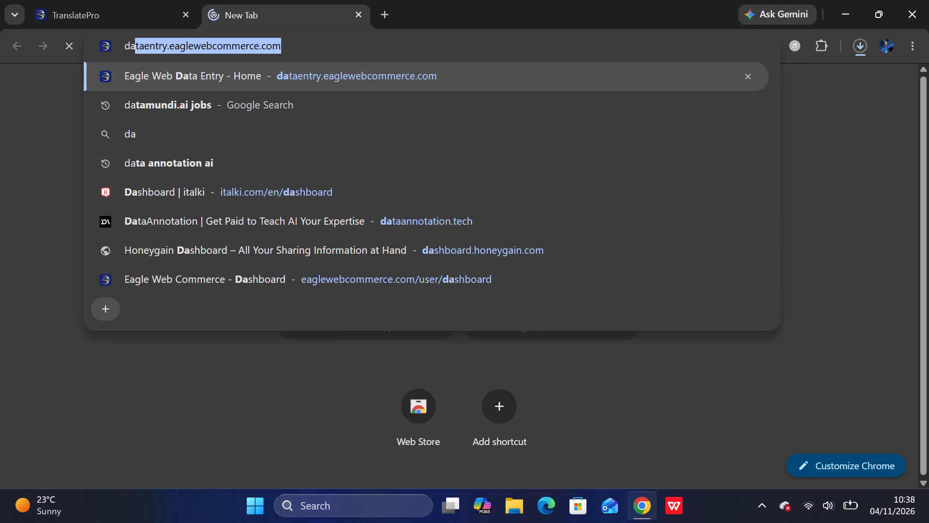
key("Return")
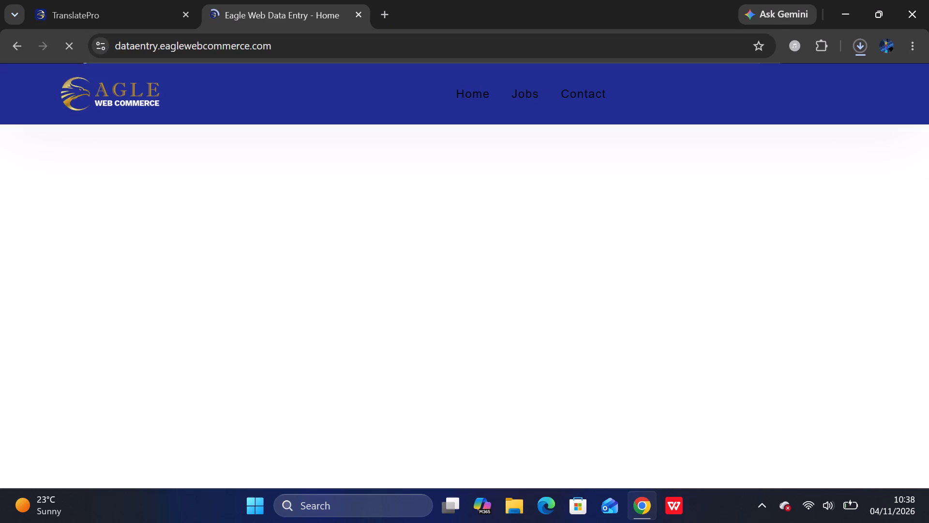
Examine the data entry job categories on the home page and the subcategories each one covers.
scroll(167, 50, "down", 1)
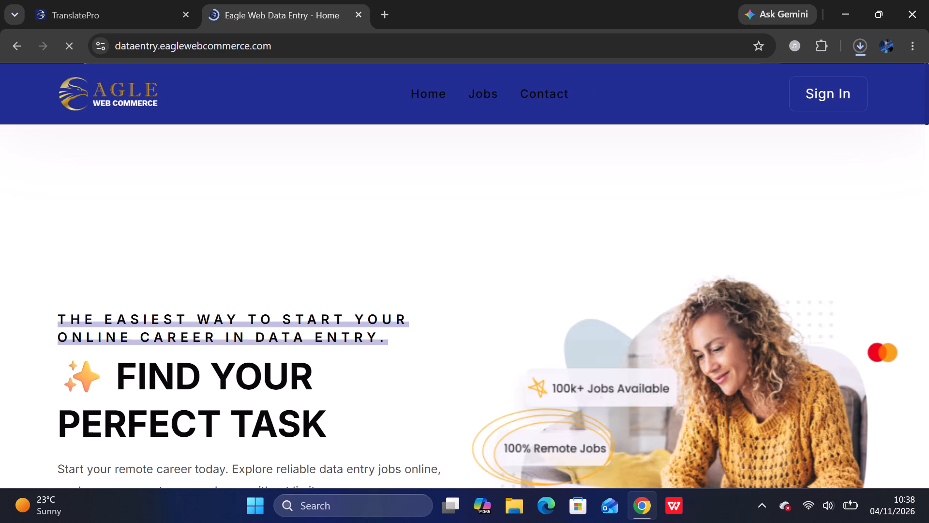
scroll(315, 222, "down", 3)
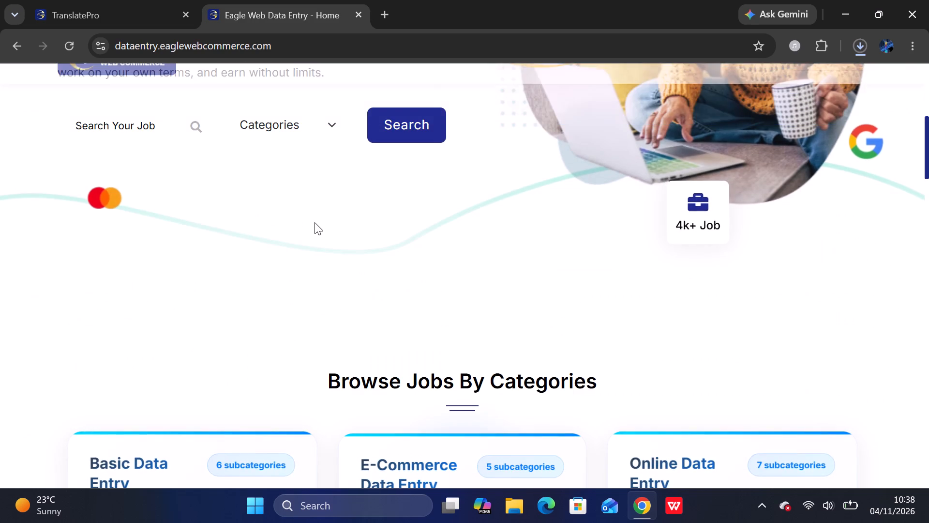
scroll(315, 222, "down", 2)
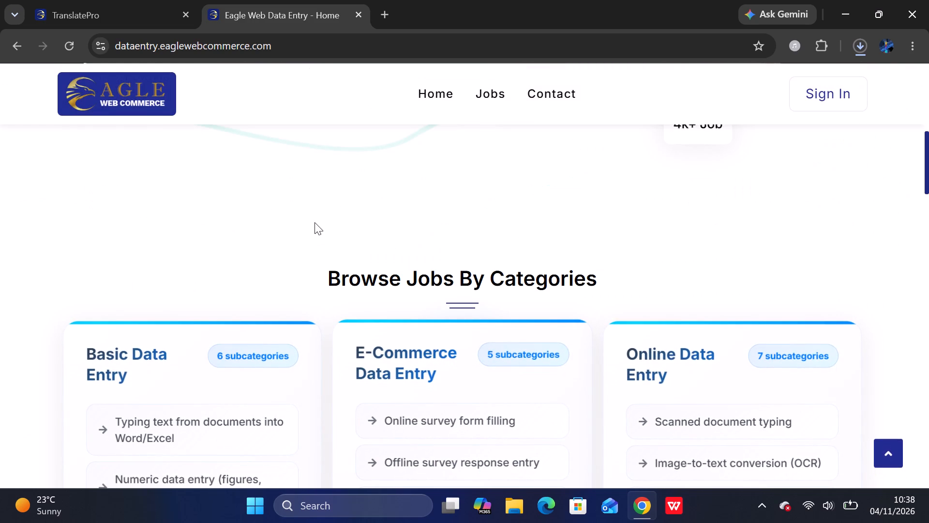
scroll(315, 222, "down", 5)
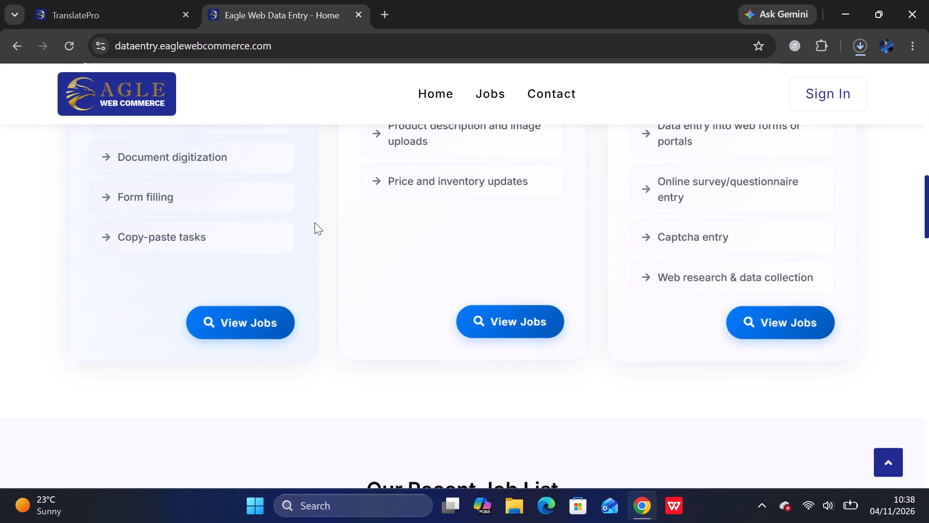
scroll(315, 222, "down", 1)
scroll(391, 317, "down", 1)
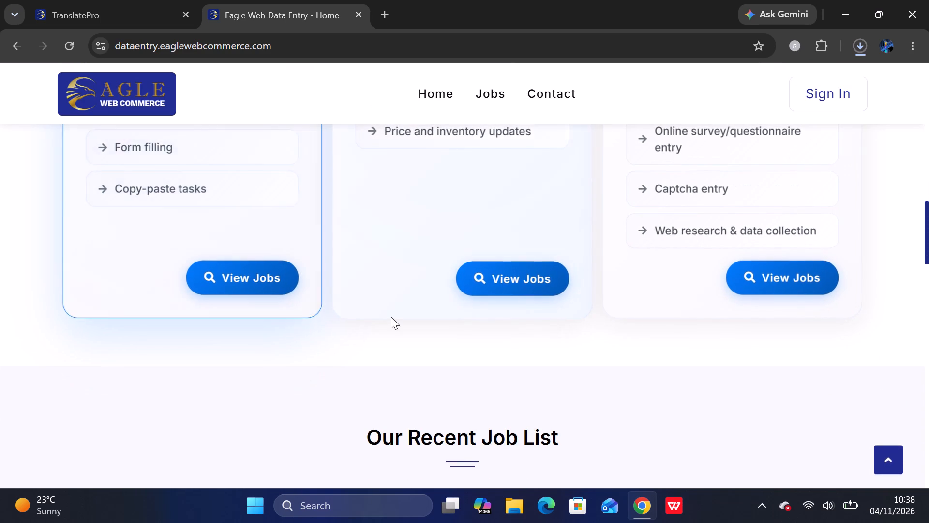
Examine the recent job list on the data entry site, comparing job titles, pay and posting dates.
scroll(391, 317, "down", 1)
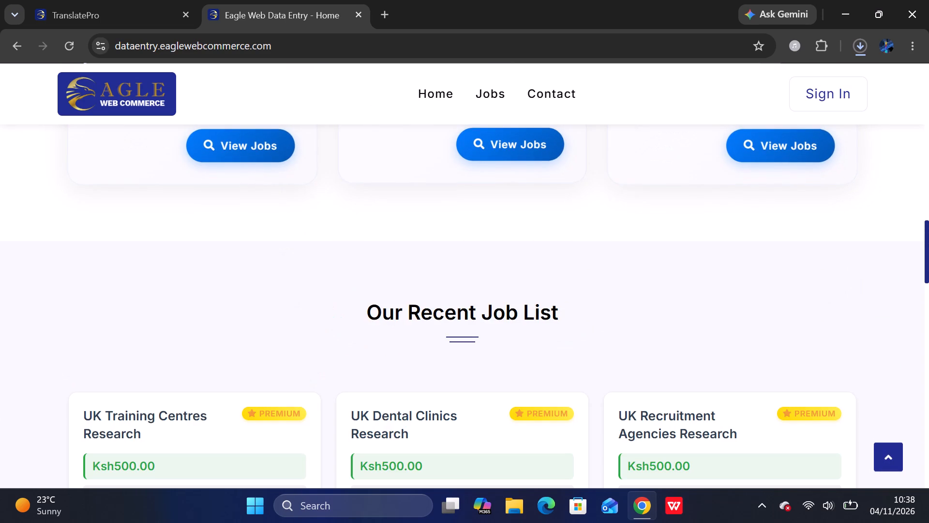
scroll(391, 317, "down", 1)
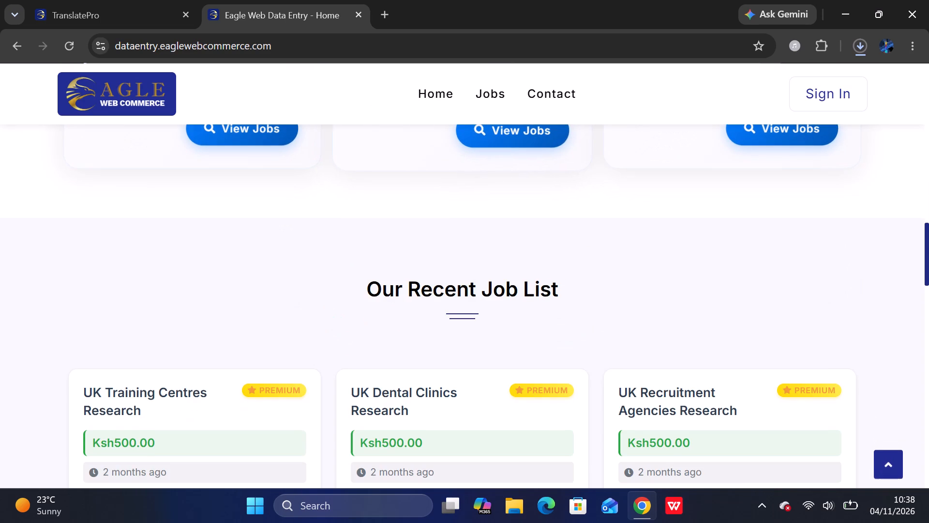
scroll(391, 317, "down", 4)
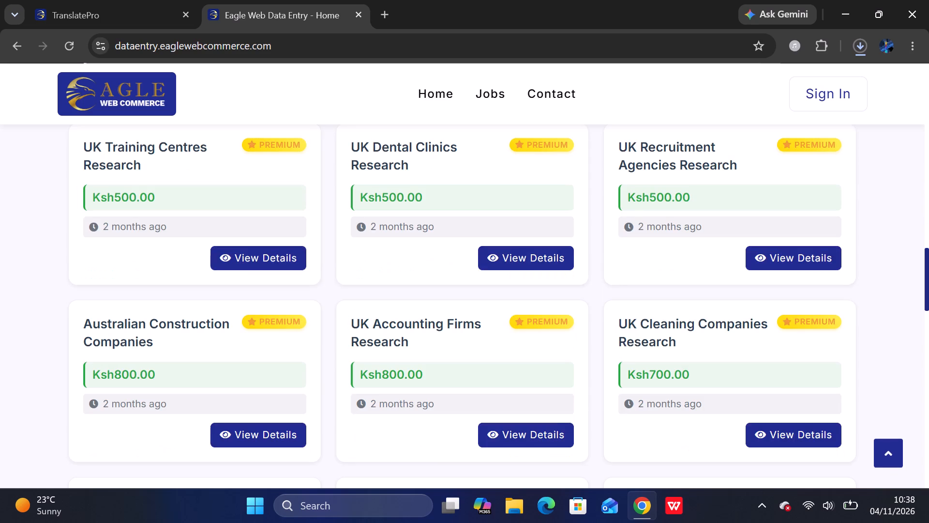
scroll(391, 317, "down", 1)
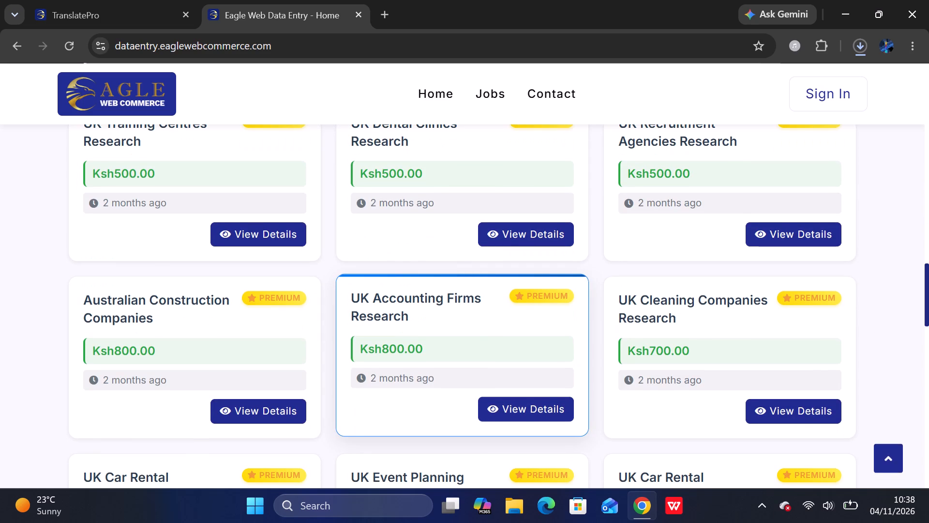
scroll(391, 317, "down", 1)
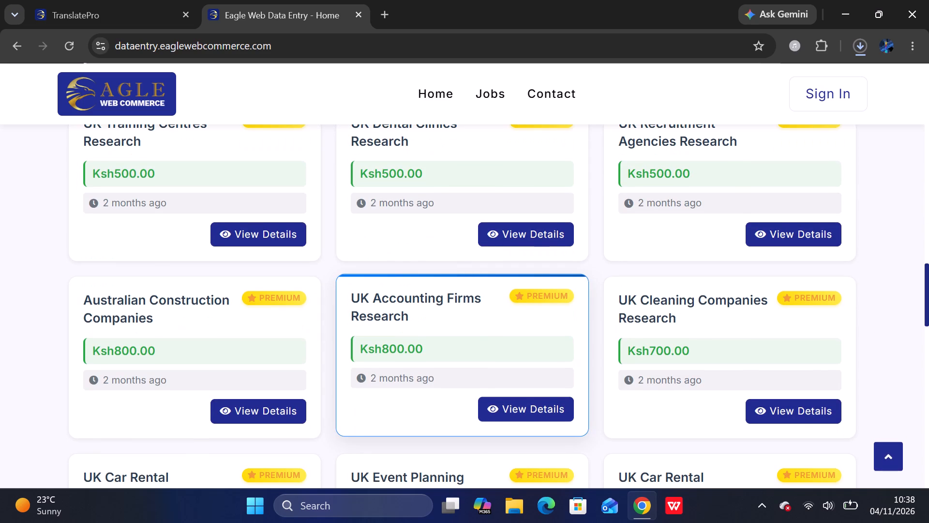
scroll(391, 317, "down", 2)
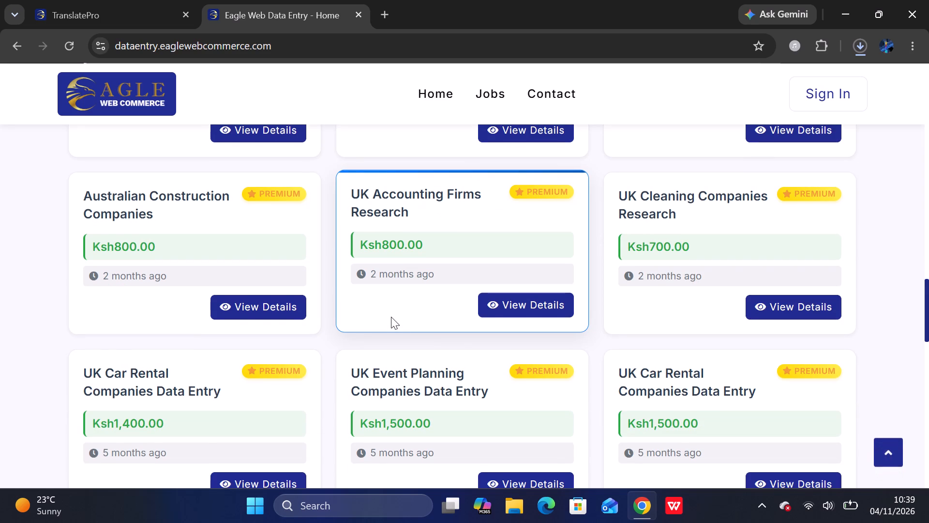
scroll(391, 317, "down", 1)
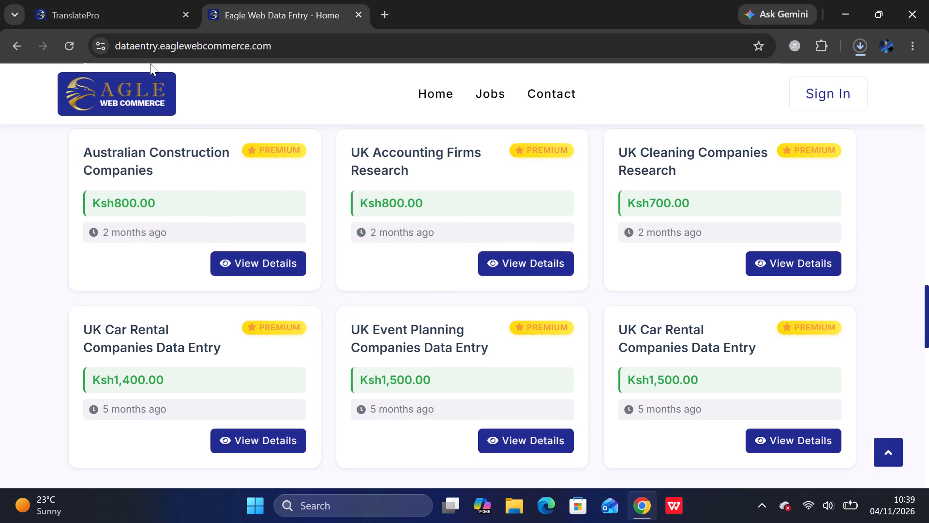
Return to TranslatePro and re-examine the available Business Translation audio tasks, comparing their durations, earnings and completion windows.
left_click(133, 17)
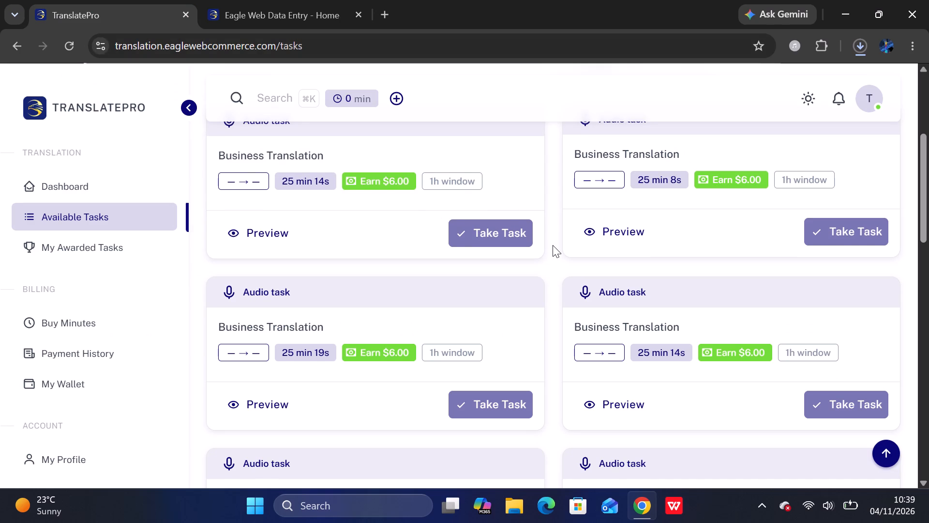
scroll(553, 245, "down", 2)
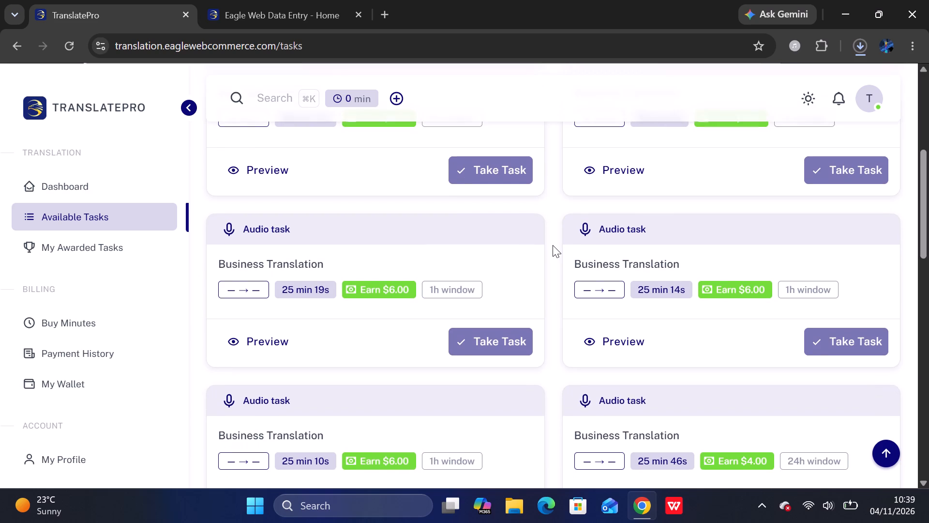
scroll(553, 245, "down", 1)
scroll(553, 245, "up", 1)
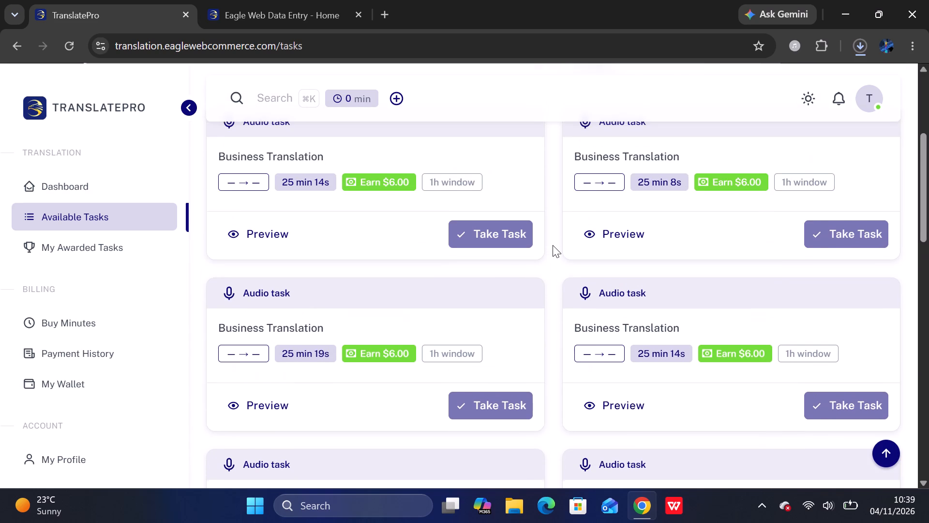
scroll(553, 245, "up", 1)
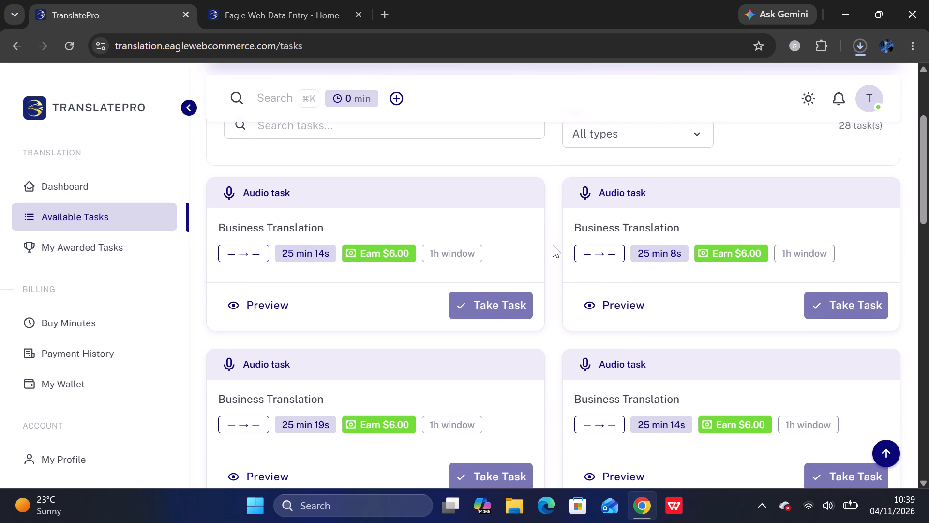
scroll(553, 245, "down", 1)
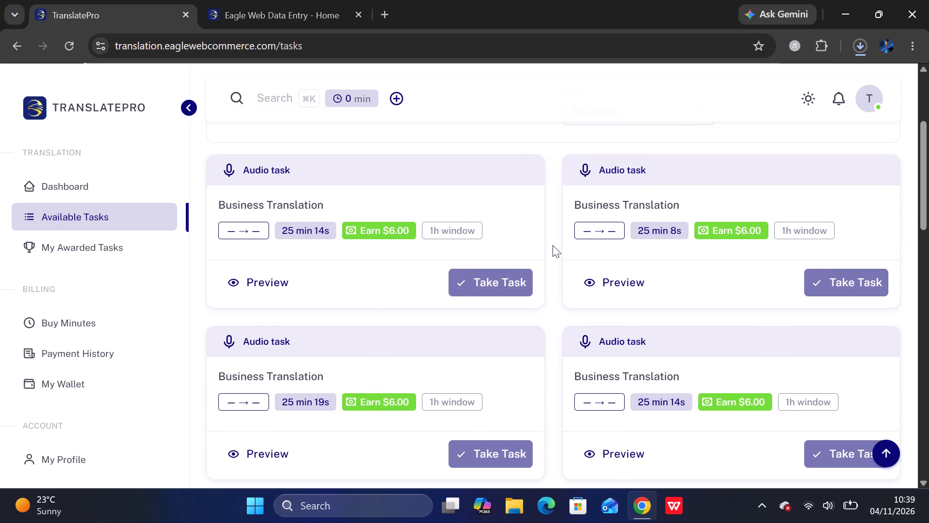
scroll(553, 245, "down", 1)
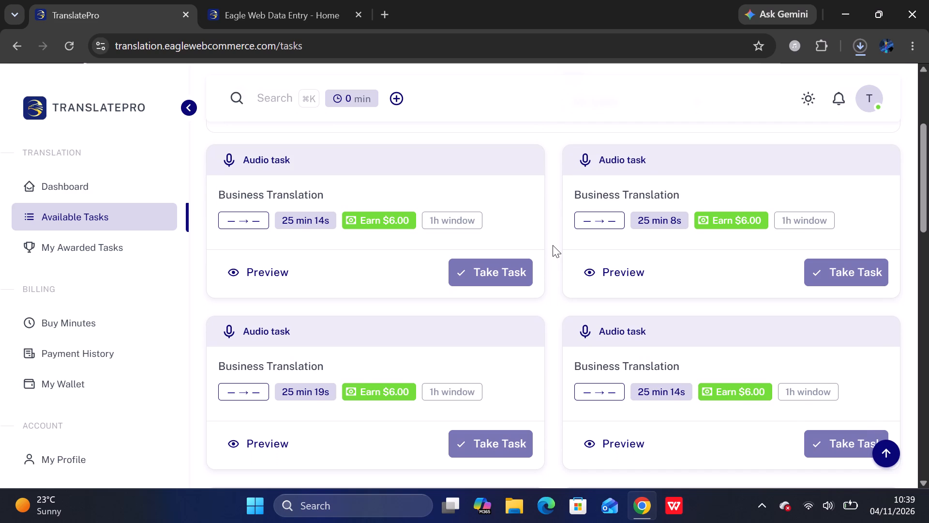
scroll(553, 245, "down", 1)
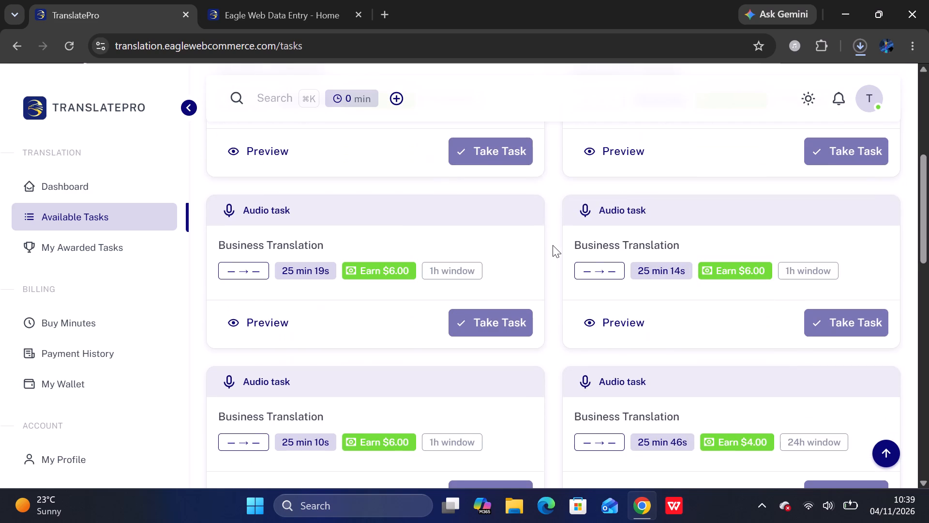
scroll(553, 245, "up", 2)
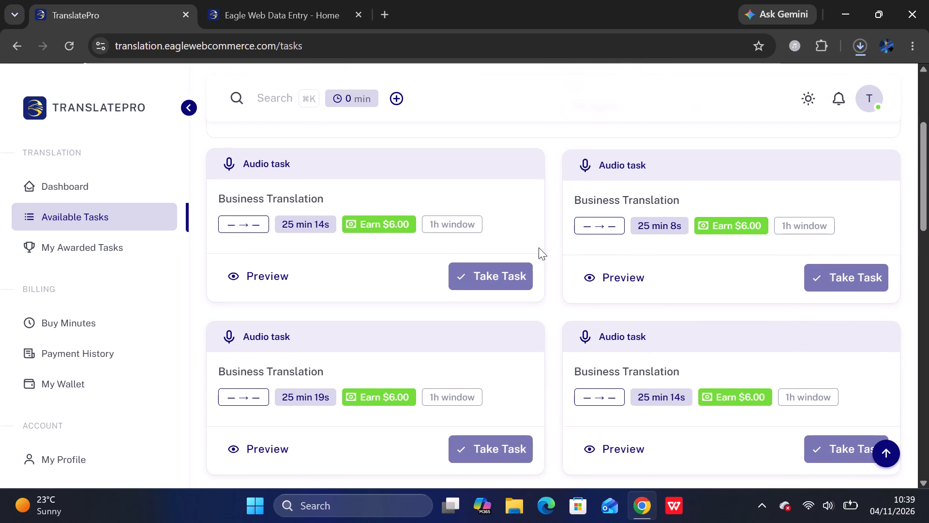
scroll(547, 259, "down", 1)
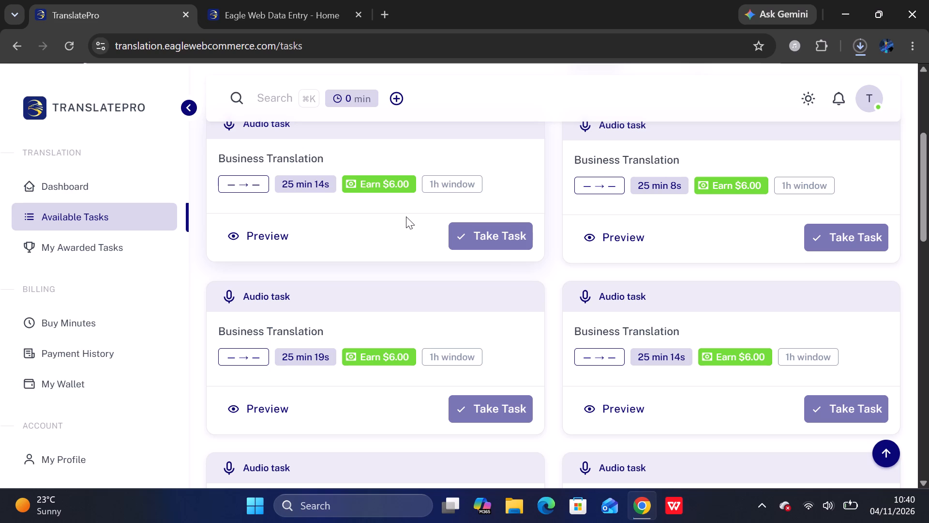
scroll(406, 216, "up", 2)
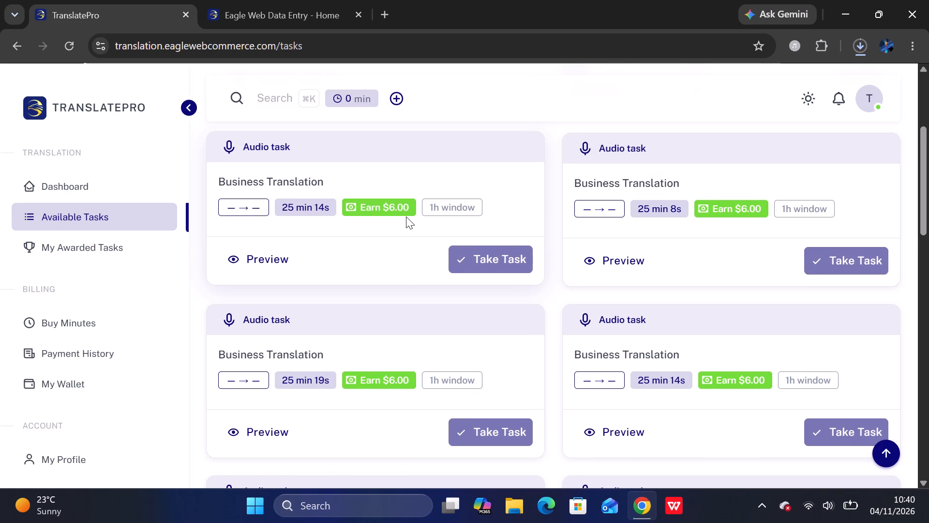
scroll(406, 216, "up", 1)
scroll(406, 216, "down", 1)
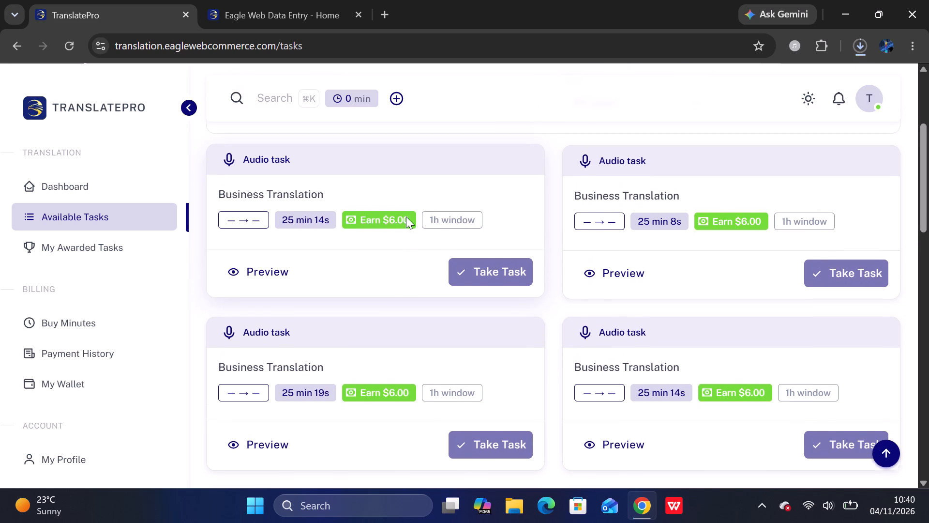
scroll(406, 216, "down", 2)
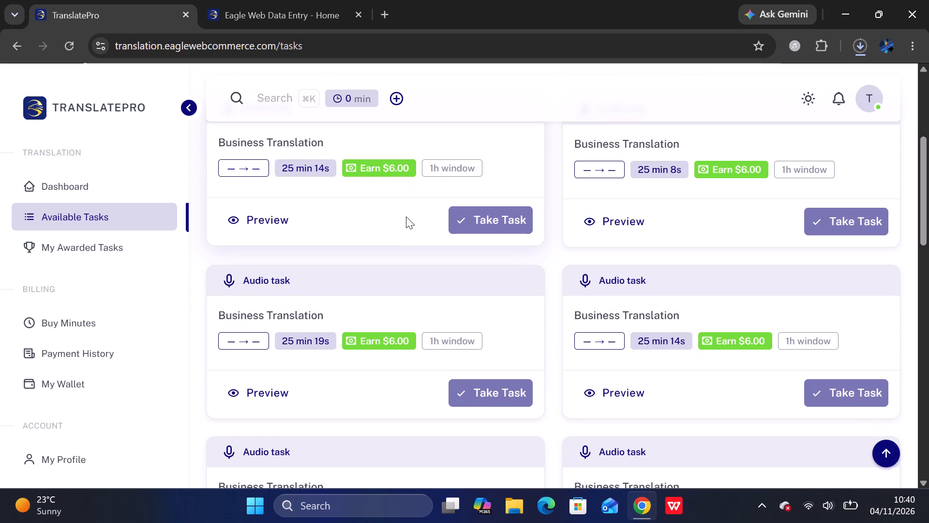
scroll(510, 275, "down", 1)
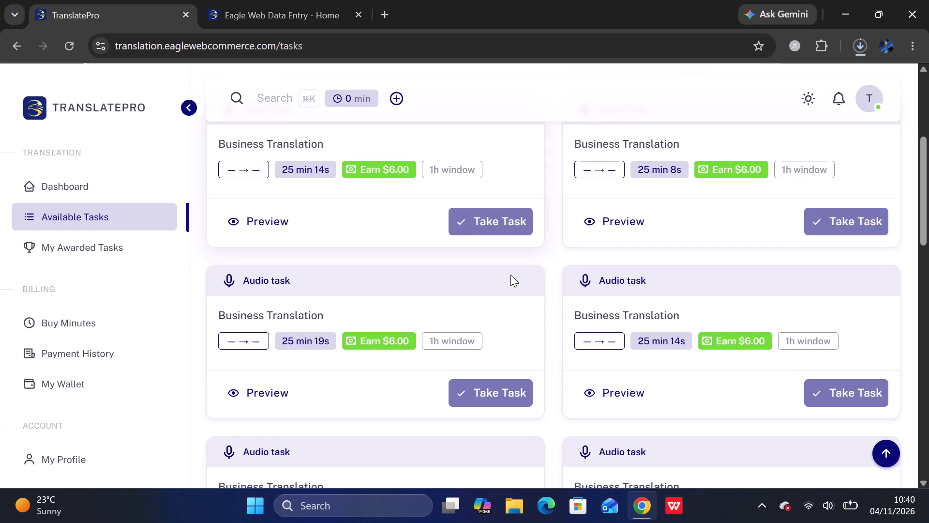
scroll(510, 275, "down", 2)
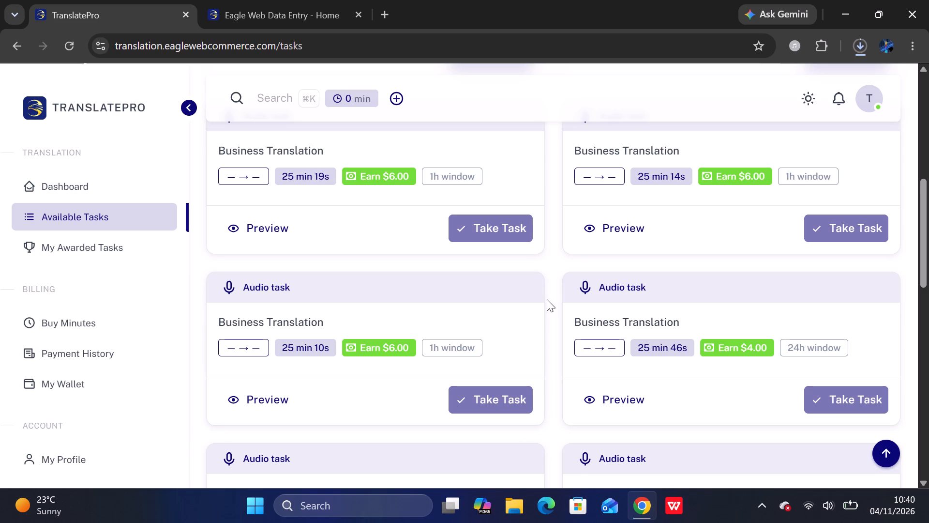
scroll(547, 299, "up", 3)
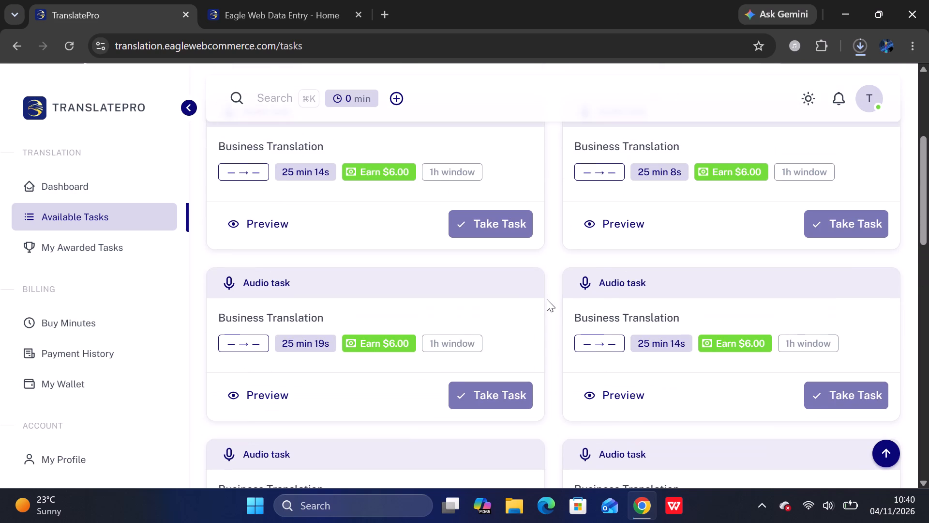
scroll(547, 299, "up", 1)
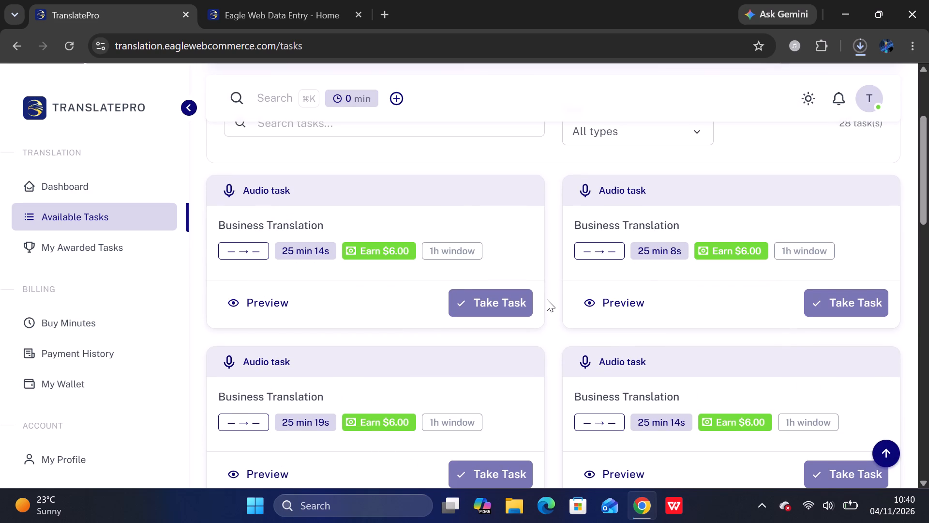
scroll(547, 299, "down", 1)
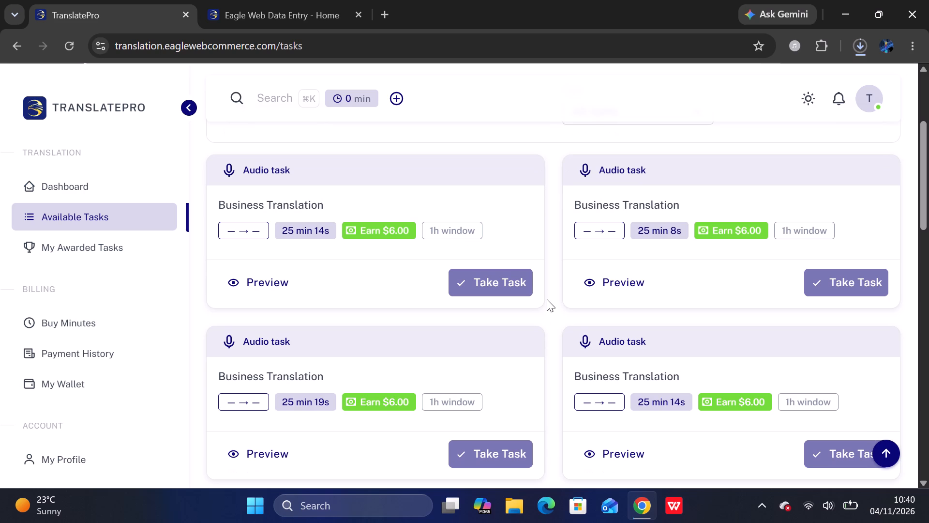
scroll(547, 299, "down", 1)
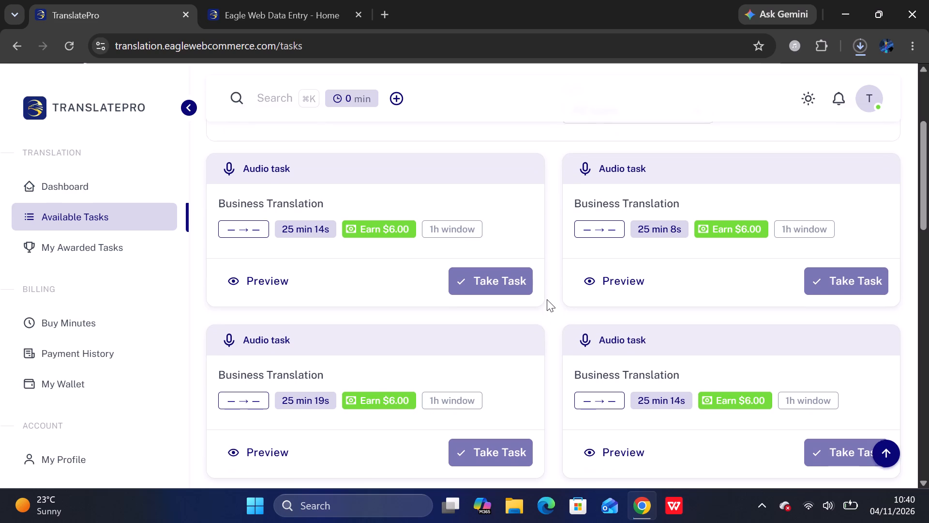
scroll(547, 299, "down", 1)
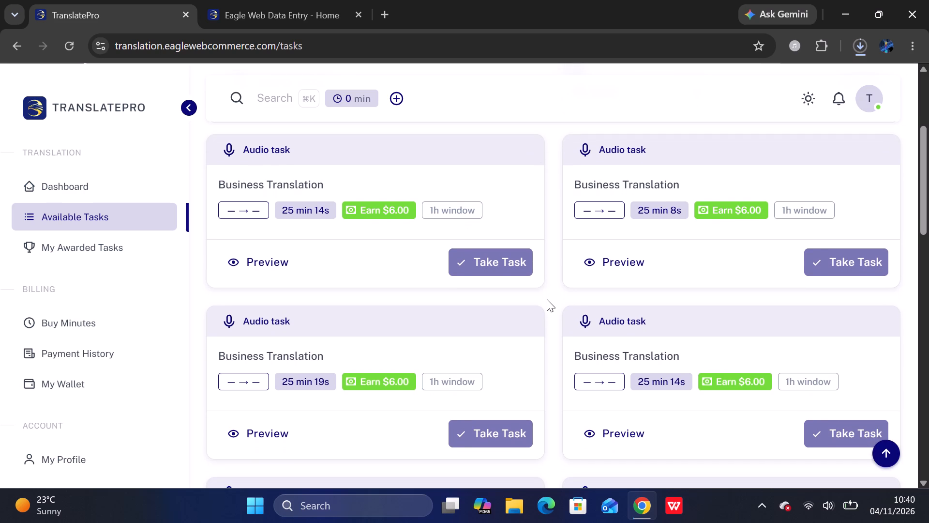
scroll(547, 299, "down", 1)
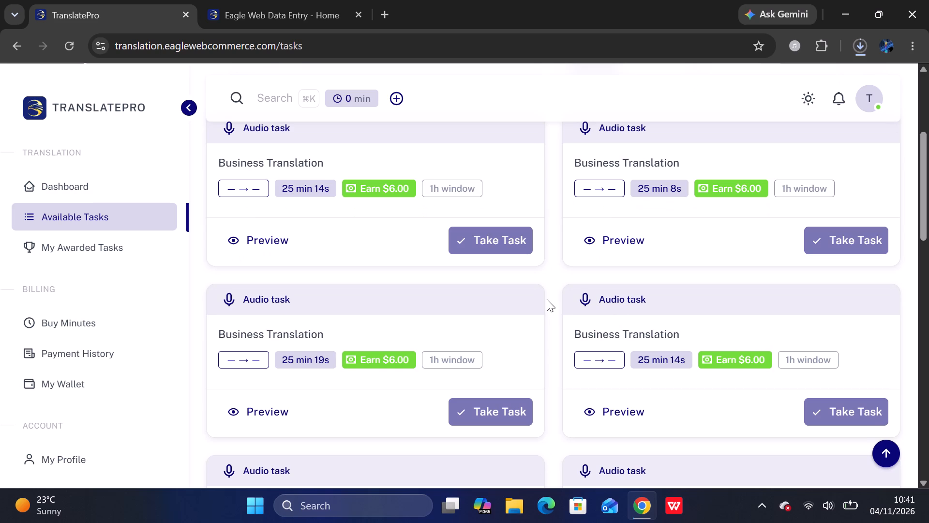
Preview the first visible Business Translation audio task lasting 25 min 14s.
scroll(547, 299, "right", 1)
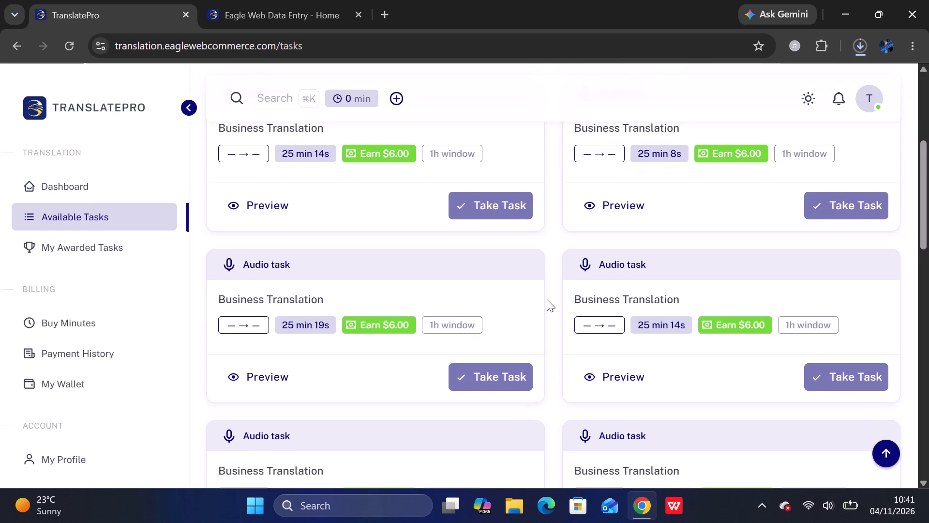
scroll(547, 299, "right", 1)
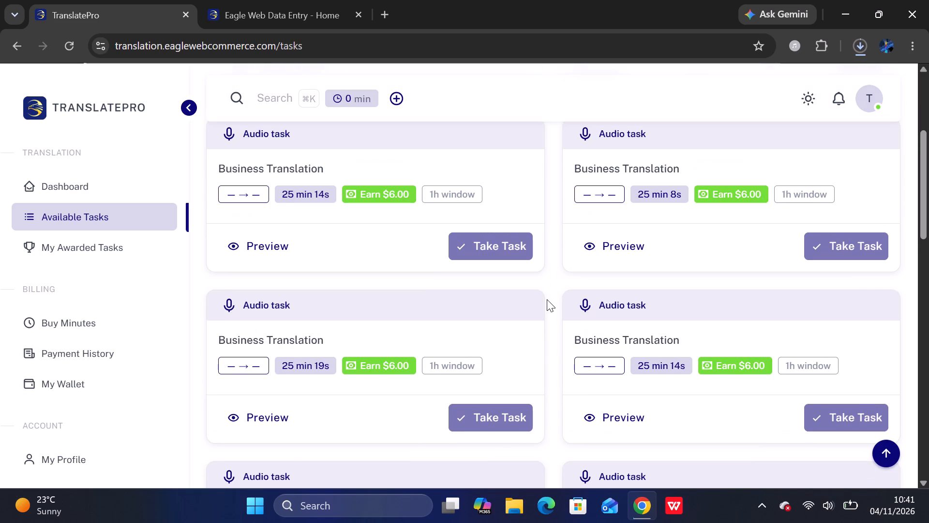
scroll(547, 299, "up", 1)
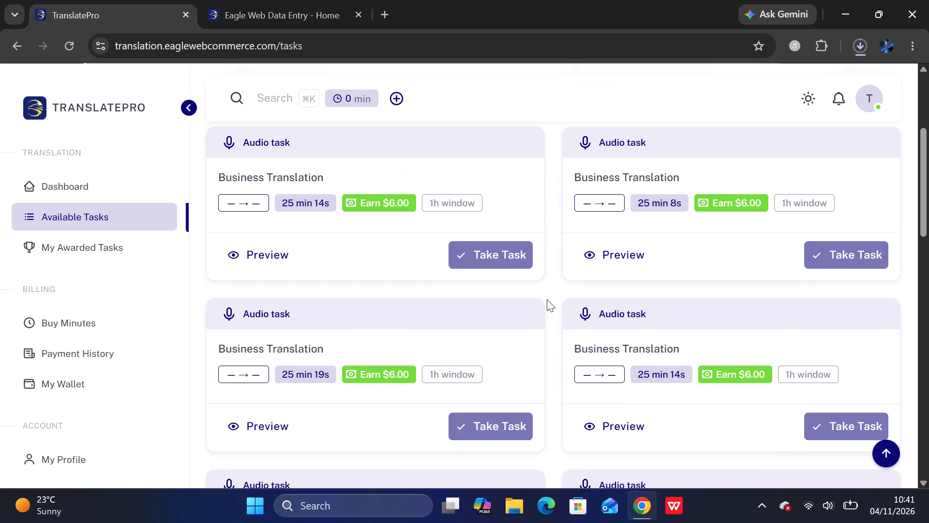
scroll(547, 299, "down", 1)
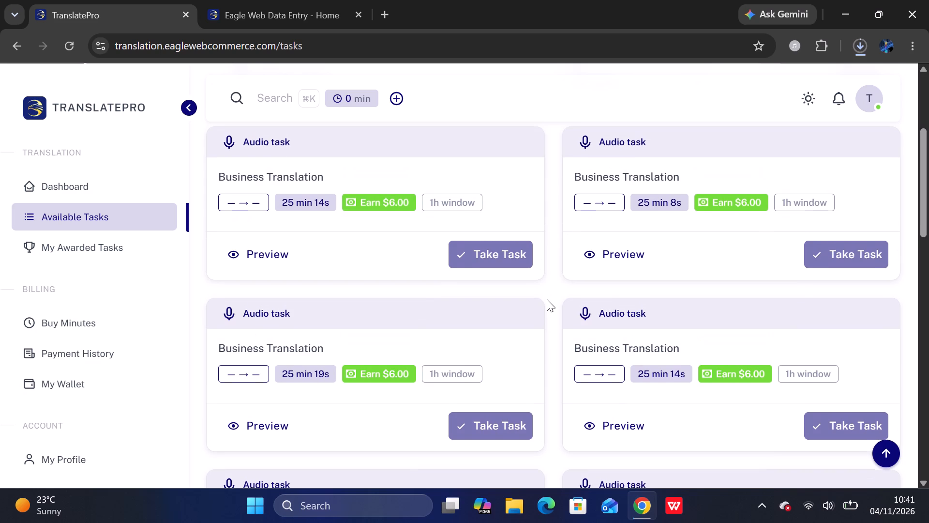
scroll(547, 299, "down", 1)
scroll(547, 299, "up", 1)
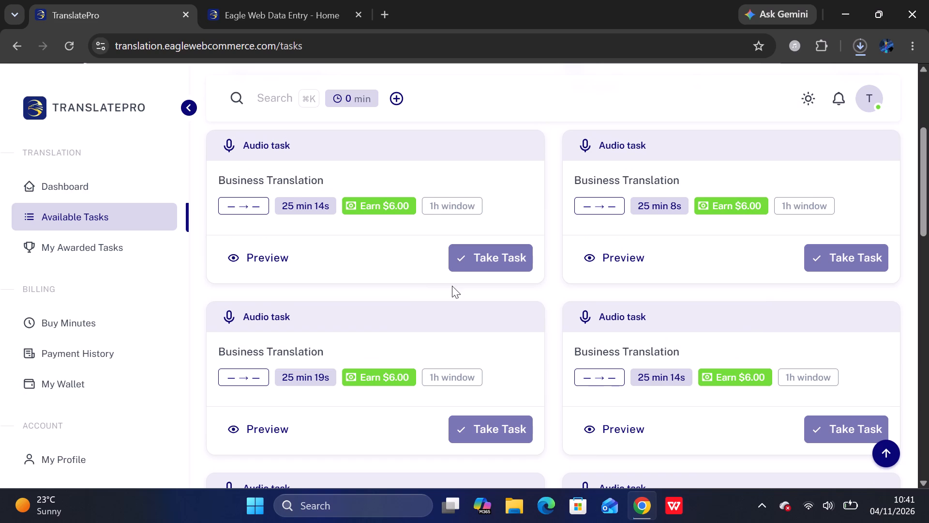
double_click(264, 260)
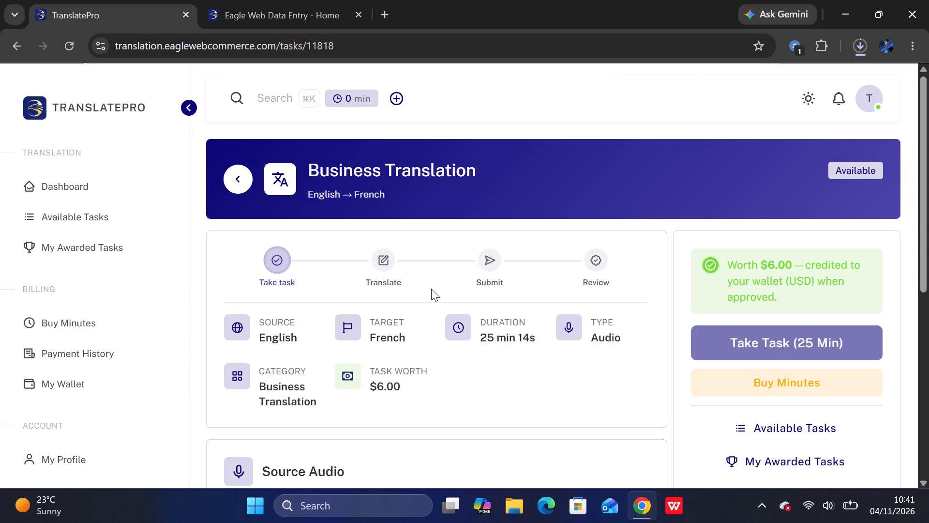
Examine the previewed task's details, including languages, duration, worth and workflow, along with its Source Audio and Source Text sections.
scroll(431, 289, "down", 1)
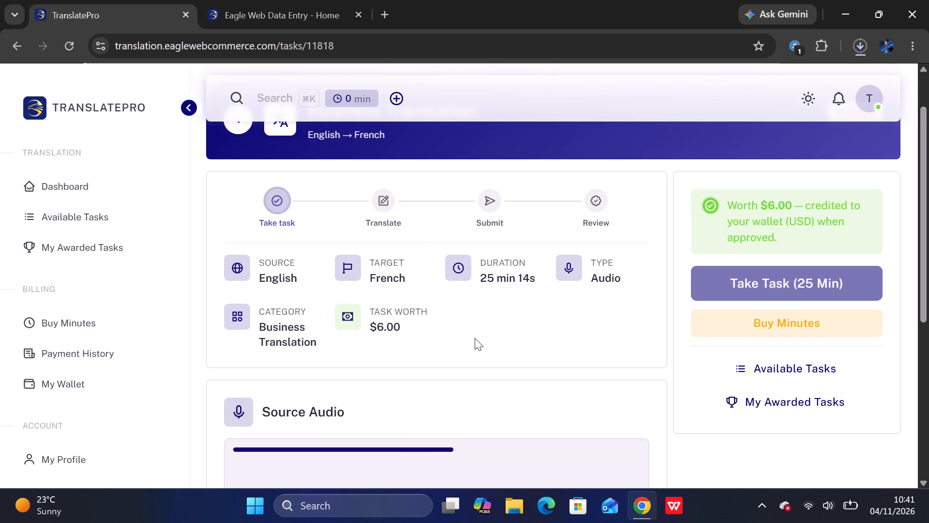
scroll(475, 338, "down", 1)
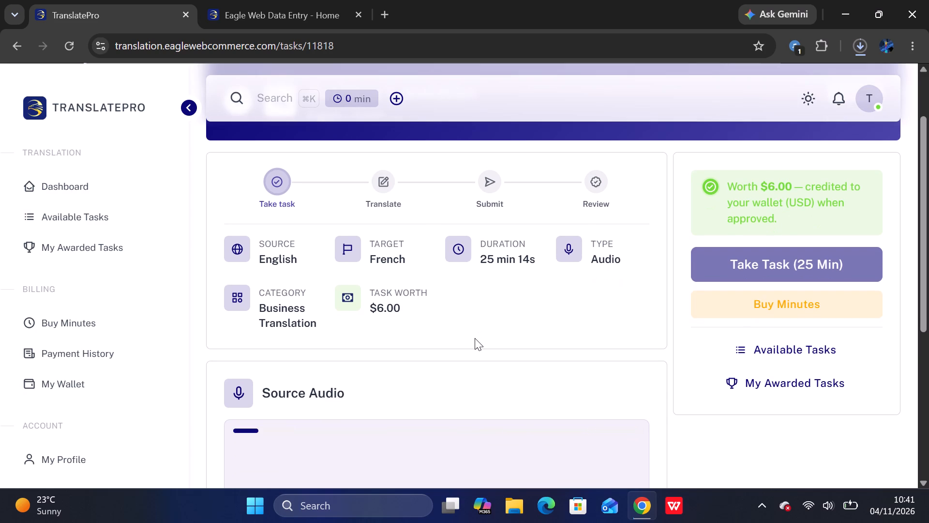
scroll(475, 338, "down", 2)
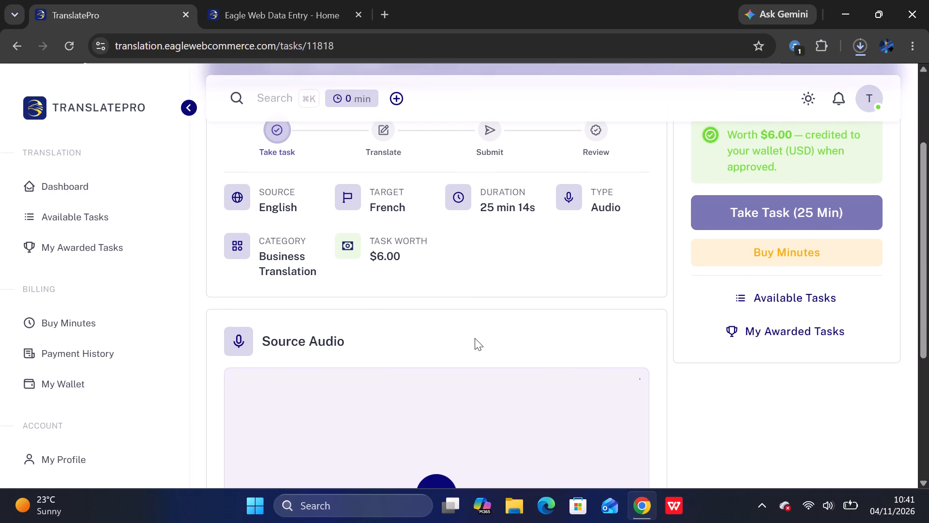
scroll(475, 338, "down", 1)
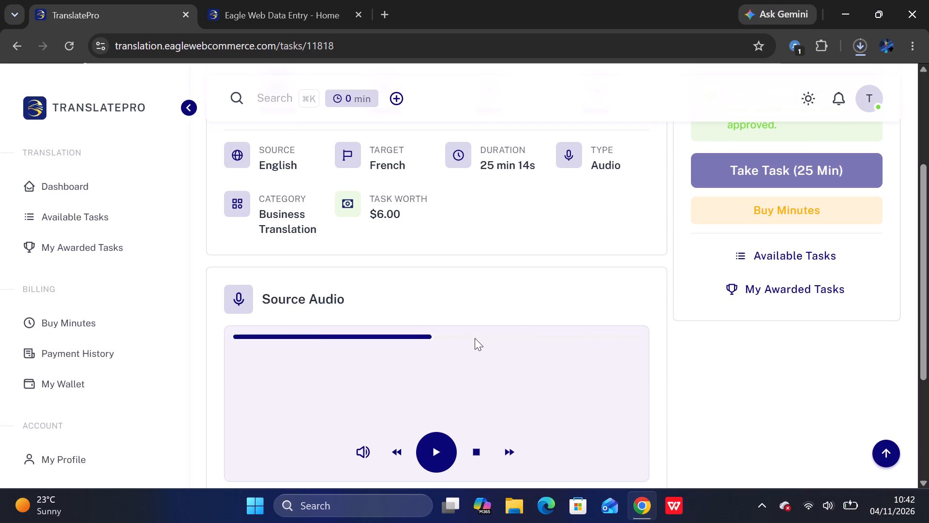
scroll(475, 338, "down", 2)
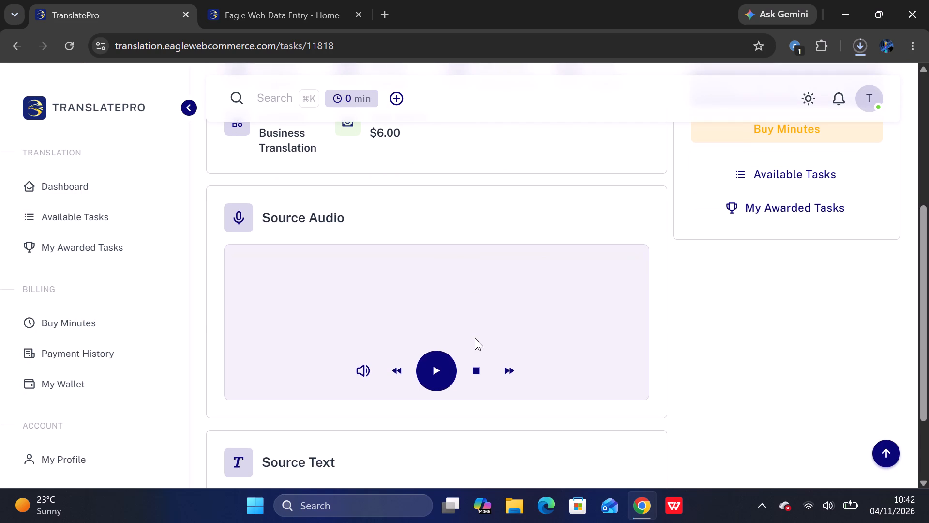
scroll(475, 338, "down", 1)
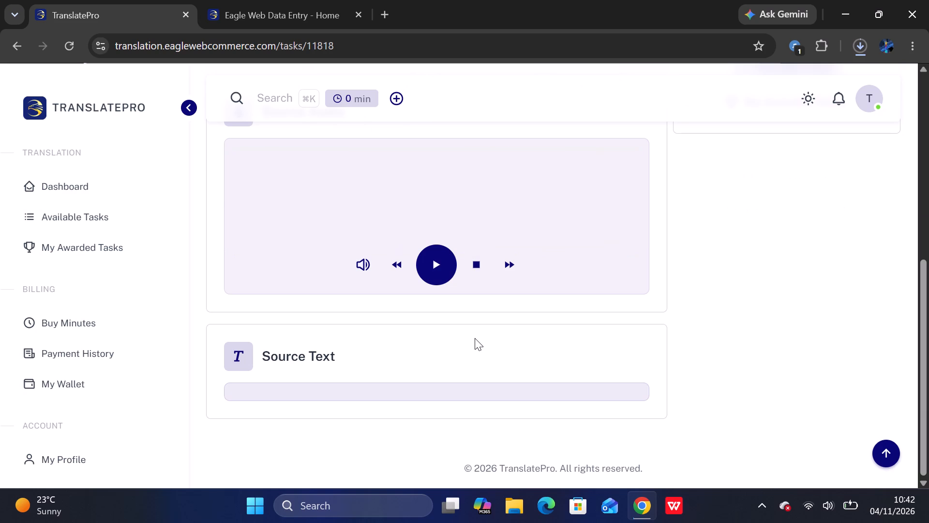
scroll(475, 338, "down", 1)
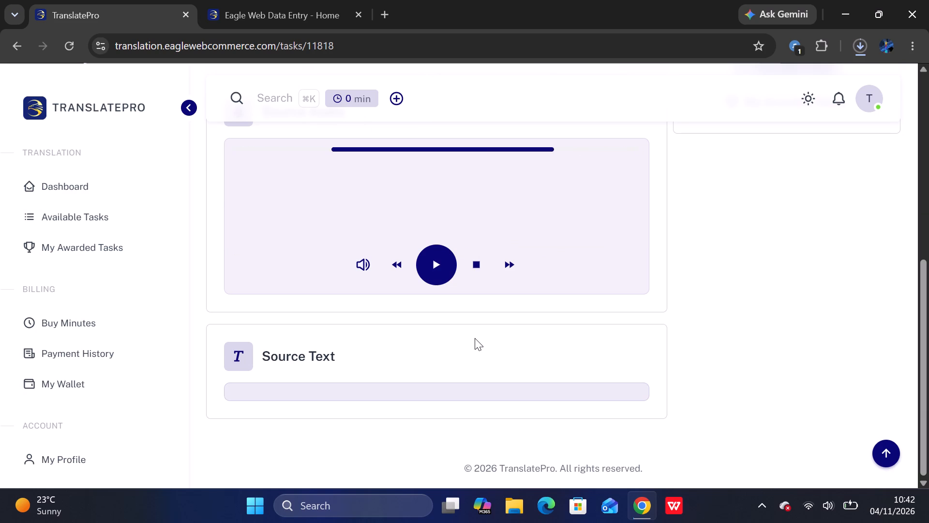
scroll(475, 338, "up", 1)
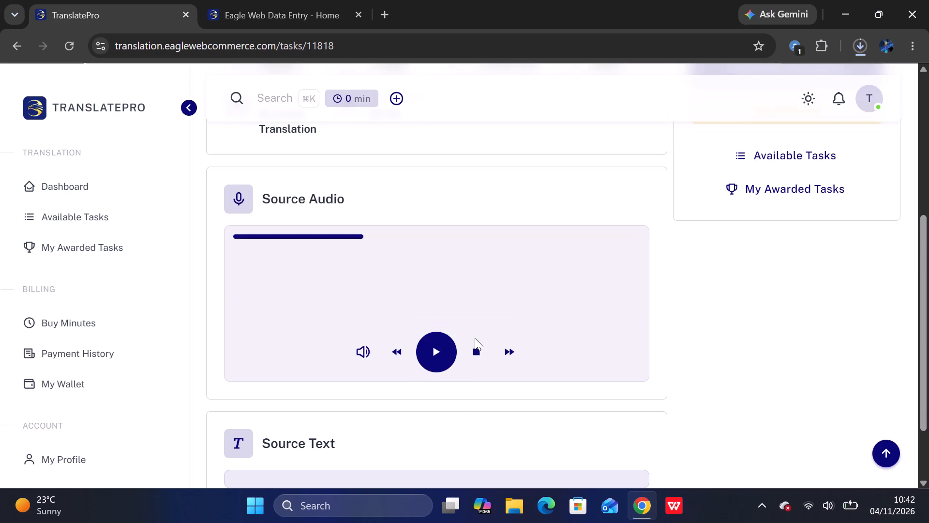
scroll(475, 338, "up", 2)
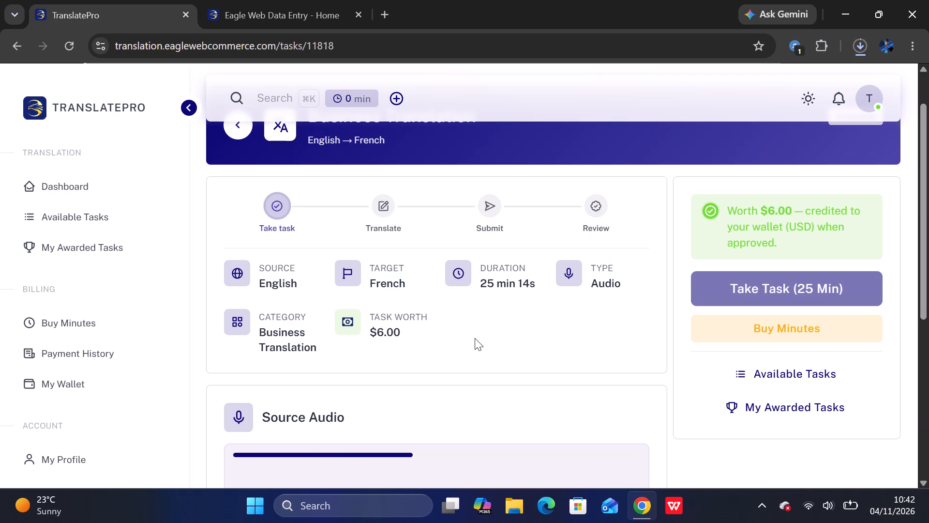
scroll(475, 338, "down", 1)
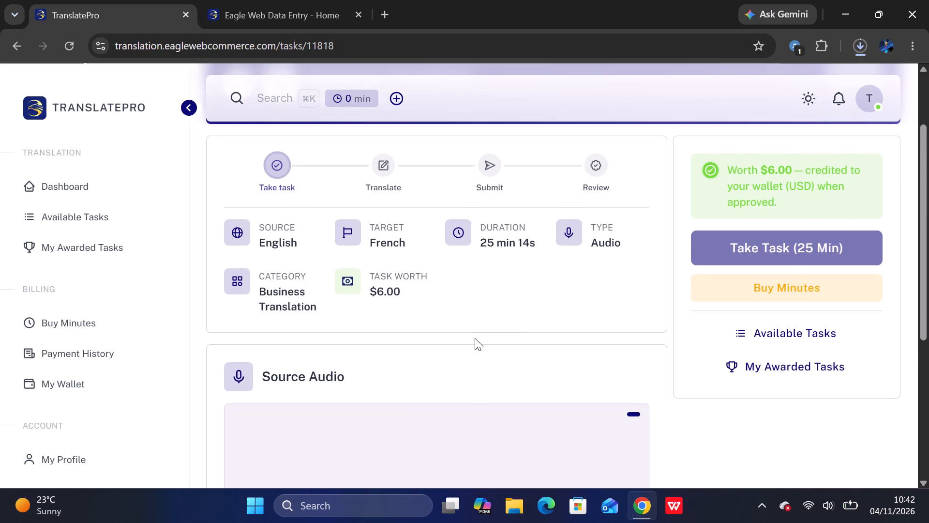
scroll(475, 338, "down", 1)
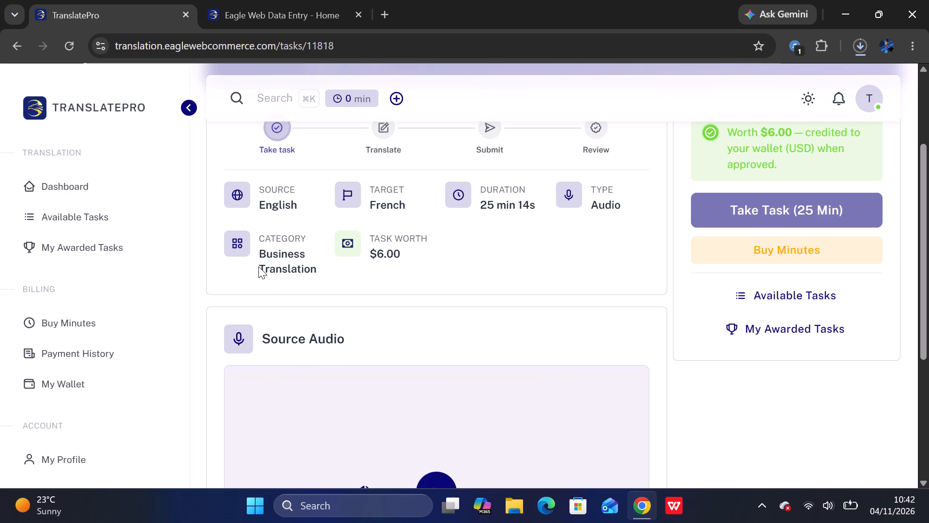
scroll(390, 272, "down", 1)
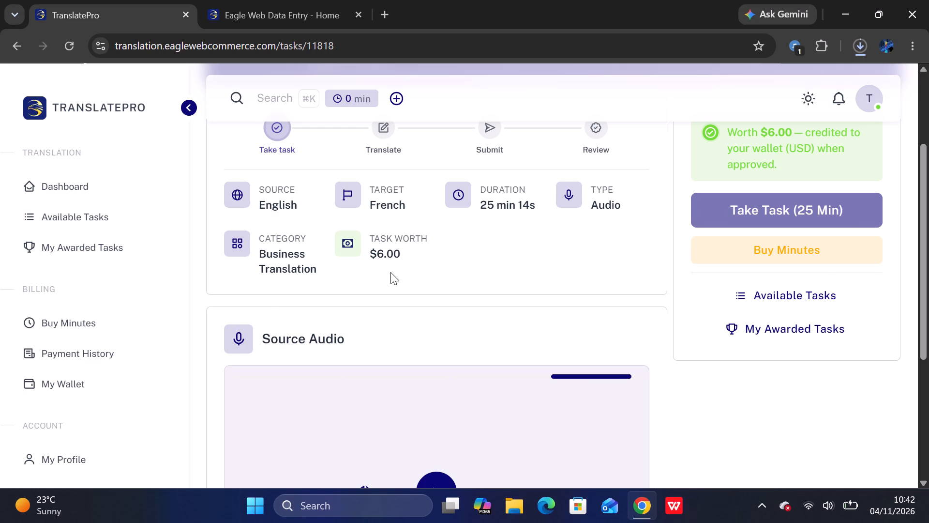
scroll(390, 272, "down", 3)
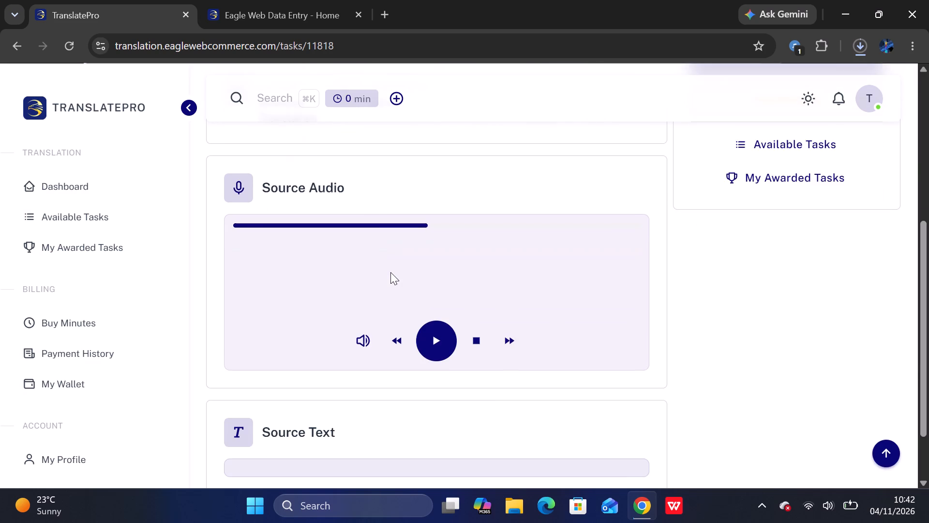
scroll(390, 372, "down", 1)
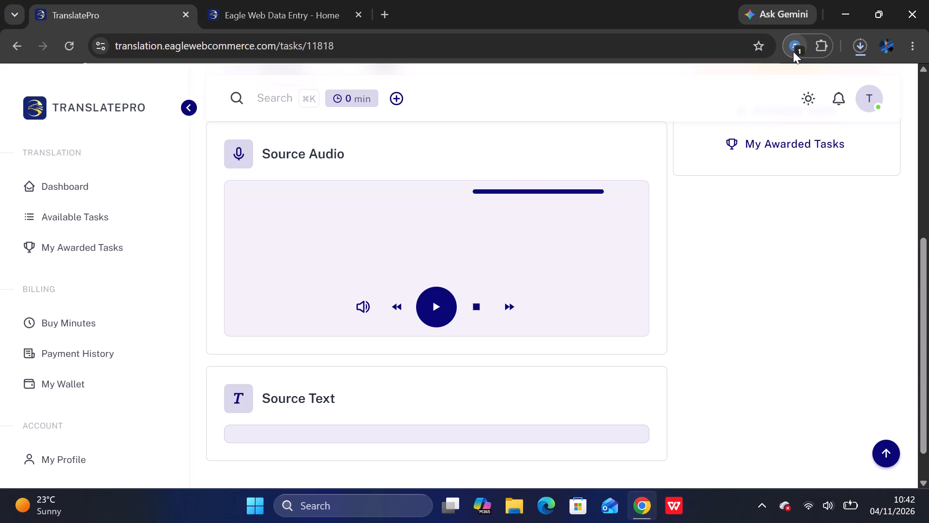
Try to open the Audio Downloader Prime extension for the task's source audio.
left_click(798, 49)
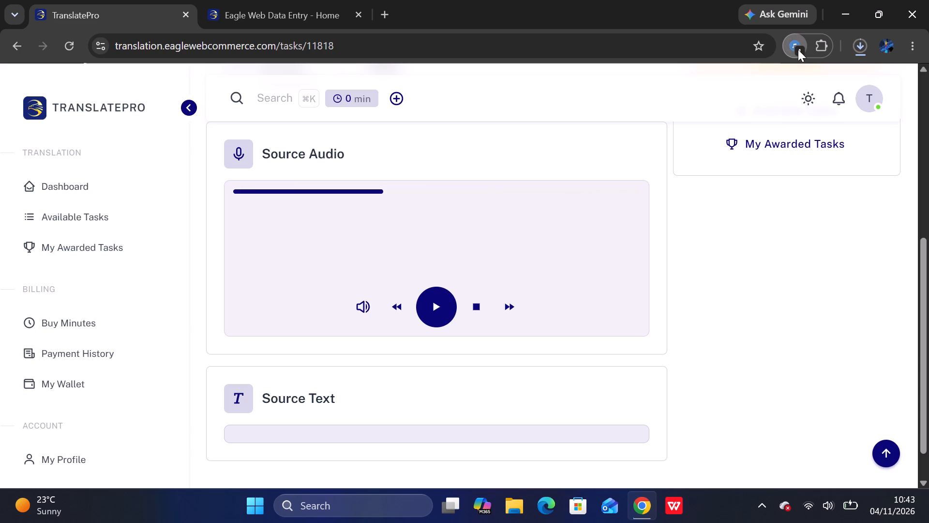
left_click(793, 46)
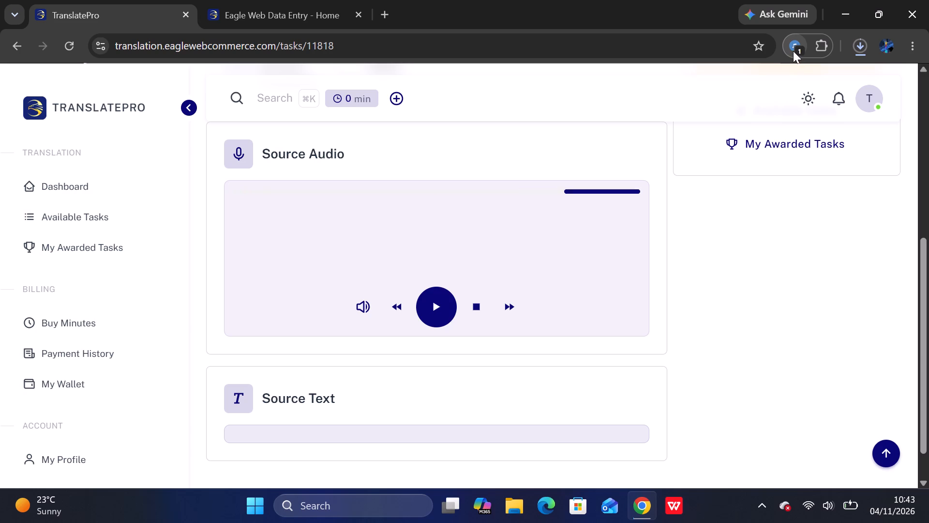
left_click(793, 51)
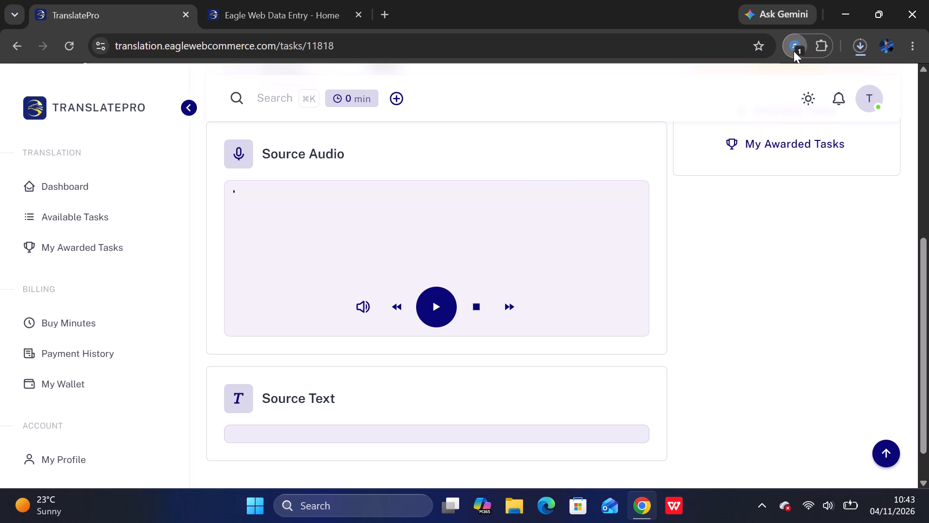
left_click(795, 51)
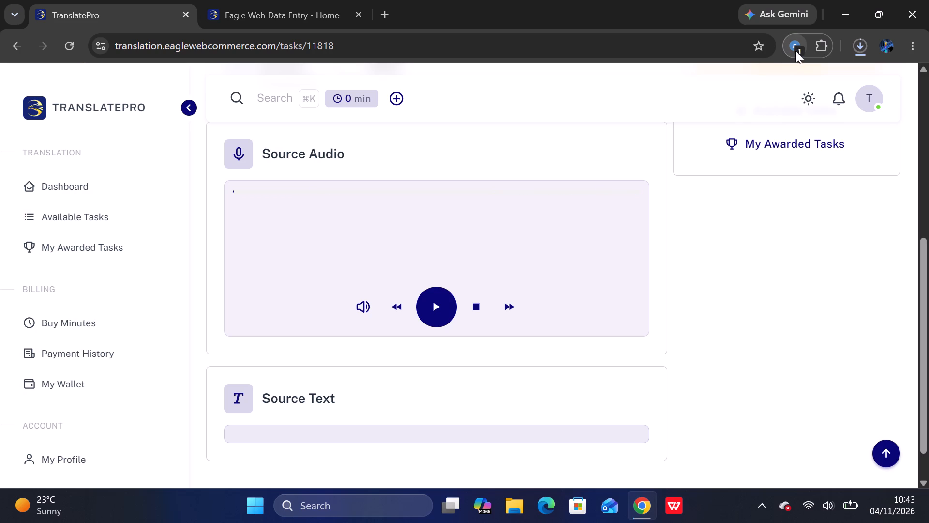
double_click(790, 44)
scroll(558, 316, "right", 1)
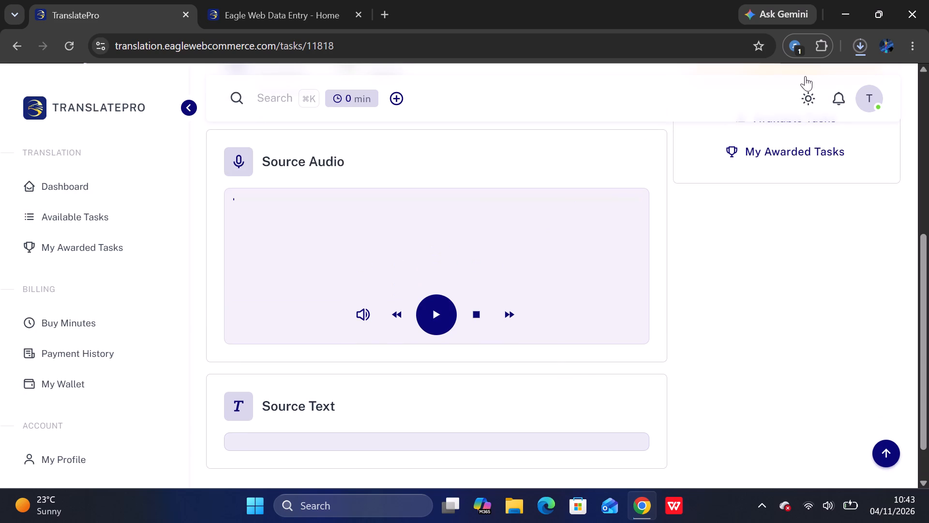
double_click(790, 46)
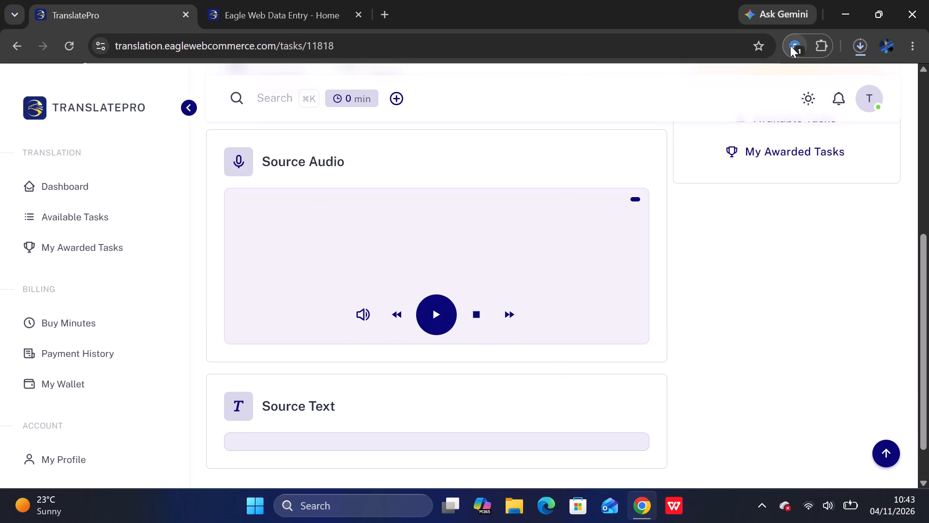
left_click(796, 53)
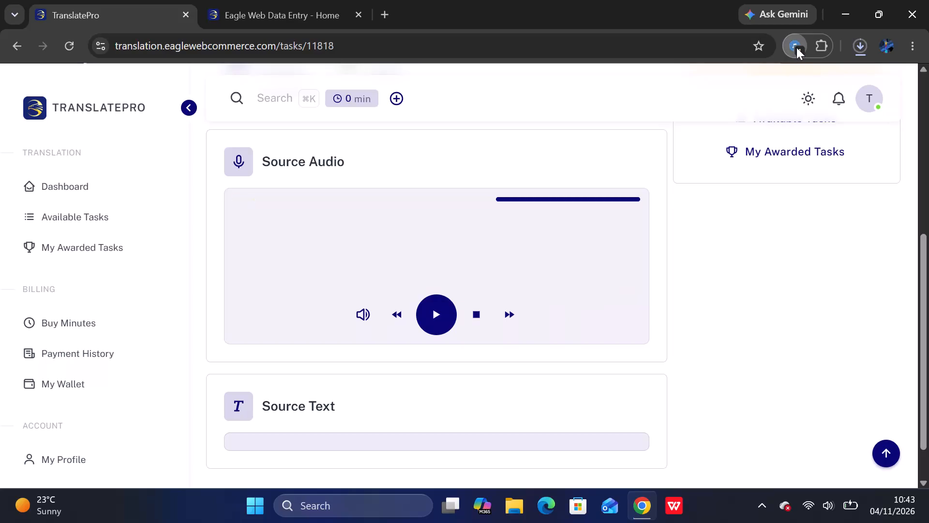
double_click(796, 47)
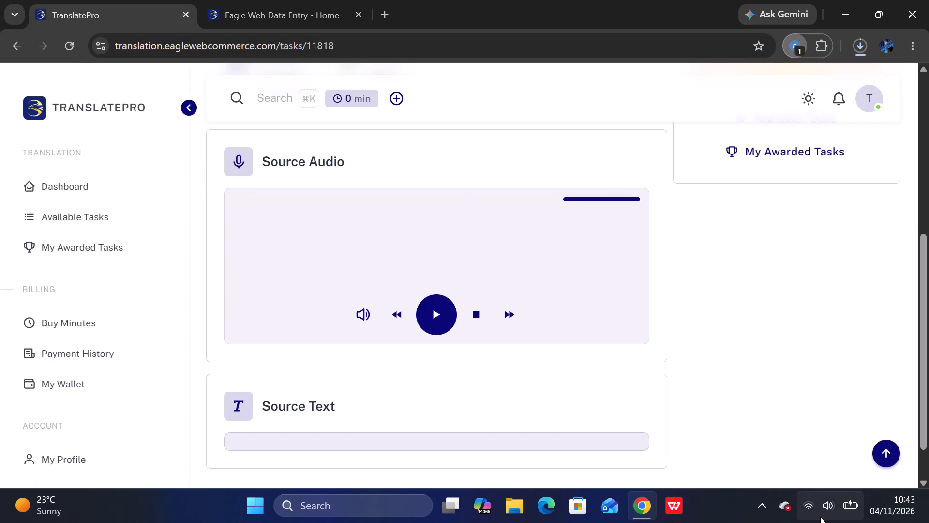
Check the system's quick settings, and play the task's source audio briefly before pausing it.
left_click(820, 517)
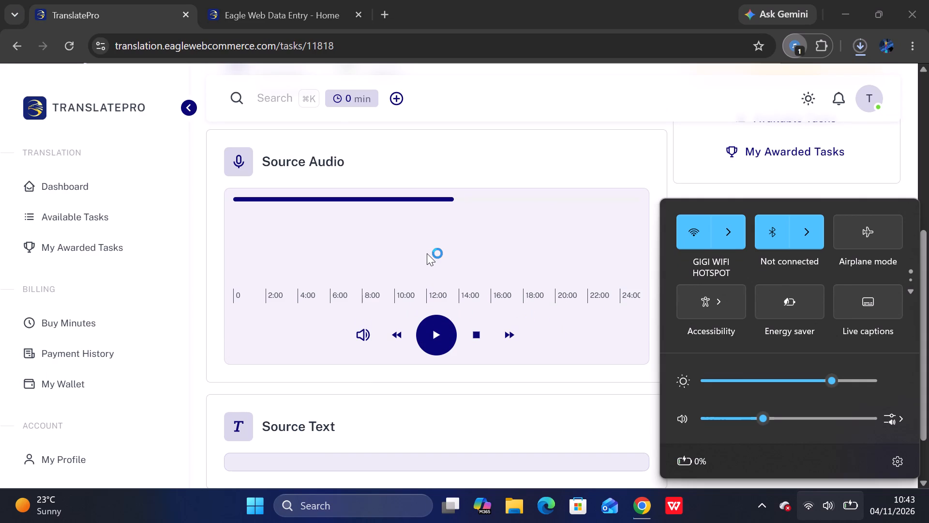
left_click(443, 352)
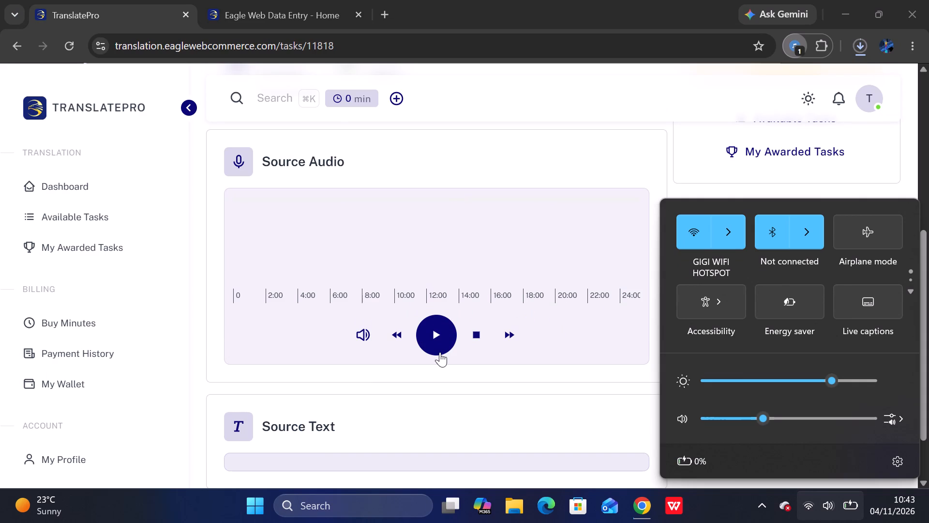
left_click(438, 341)
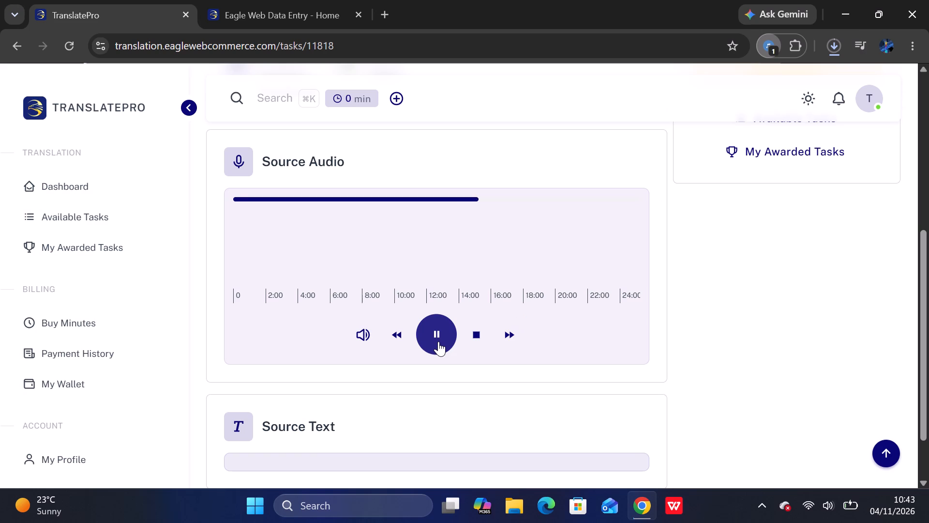
left_click(438, 341)
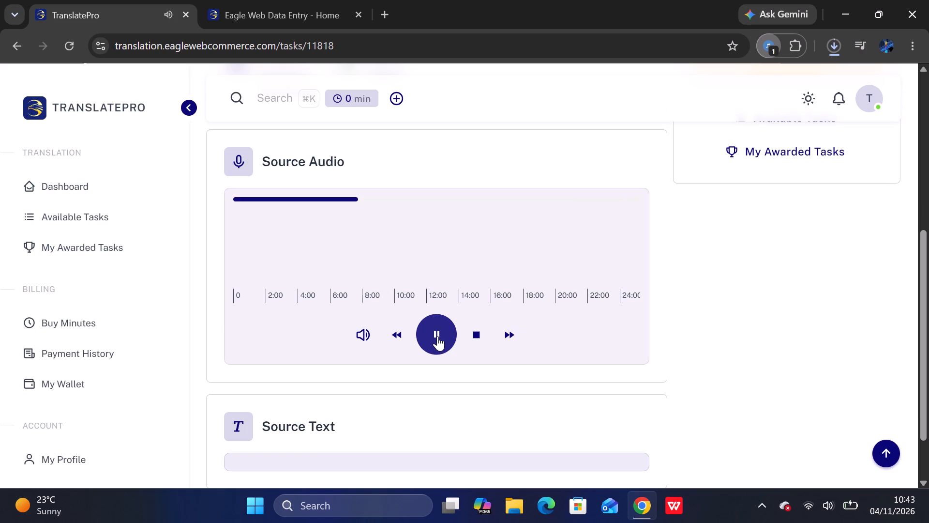
left_click(437, 336)
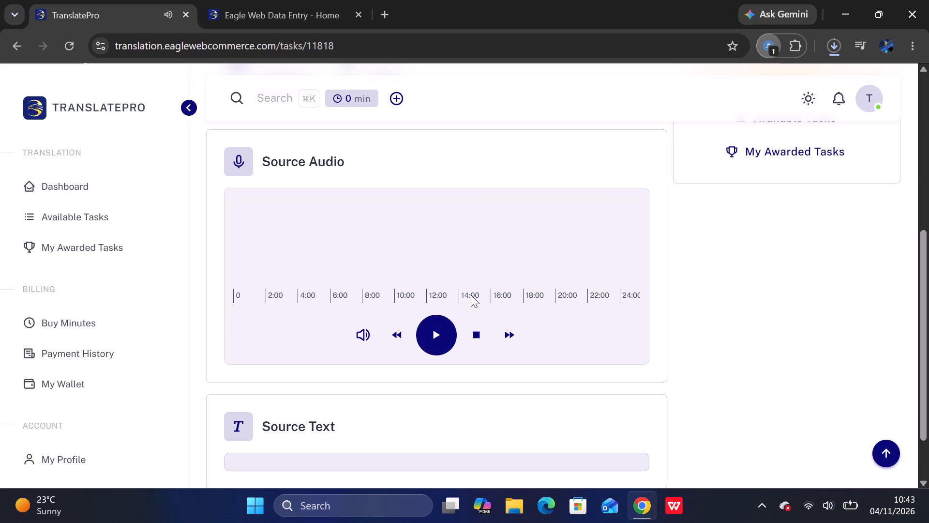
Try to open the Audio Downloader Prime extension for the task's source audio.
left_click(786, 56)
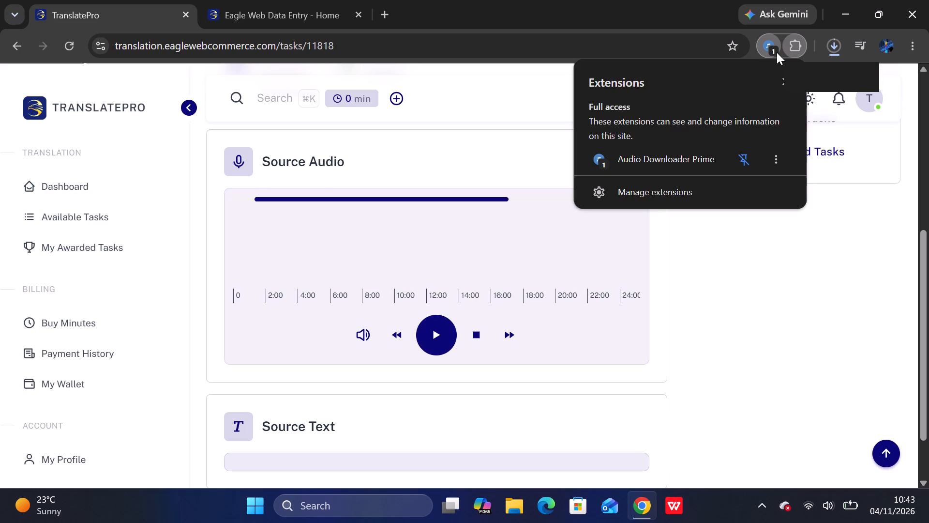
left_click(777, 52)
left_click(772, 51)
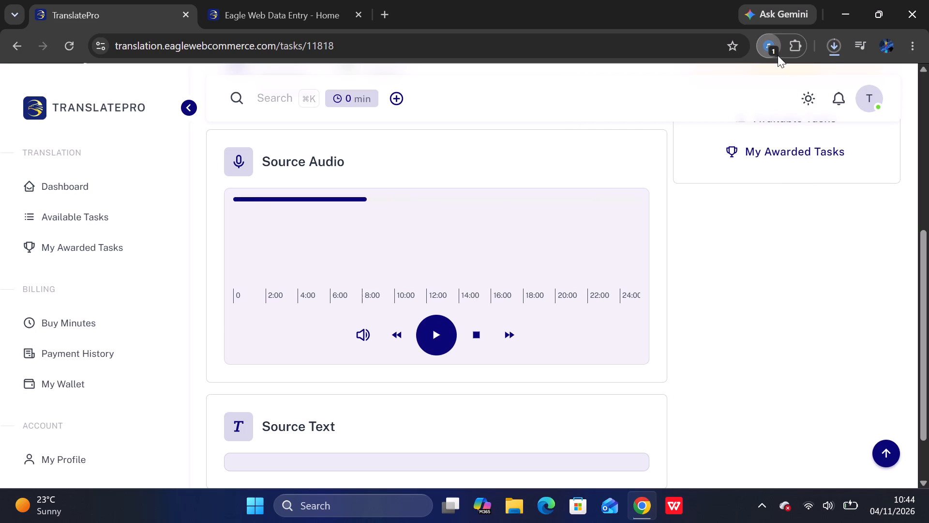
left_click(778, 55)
View the Audio Downloader Prime extension's options page and close it again.
left_click(790, 51)
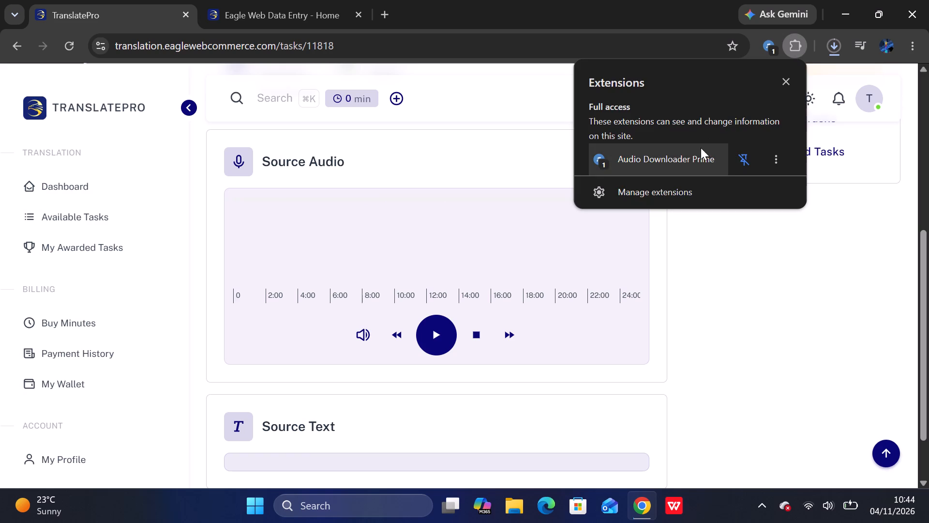
left_click(774, 158)
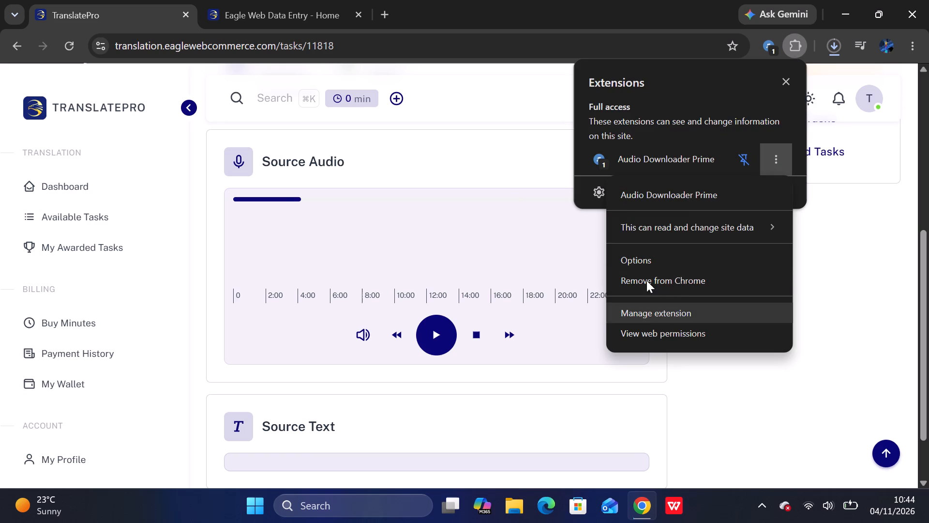
left_click(637, 262)
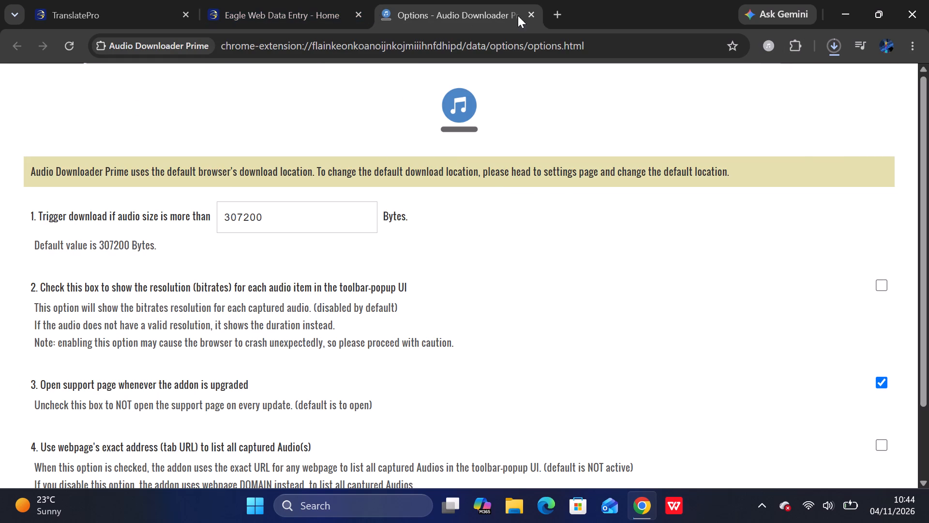
left_click(531, 14)
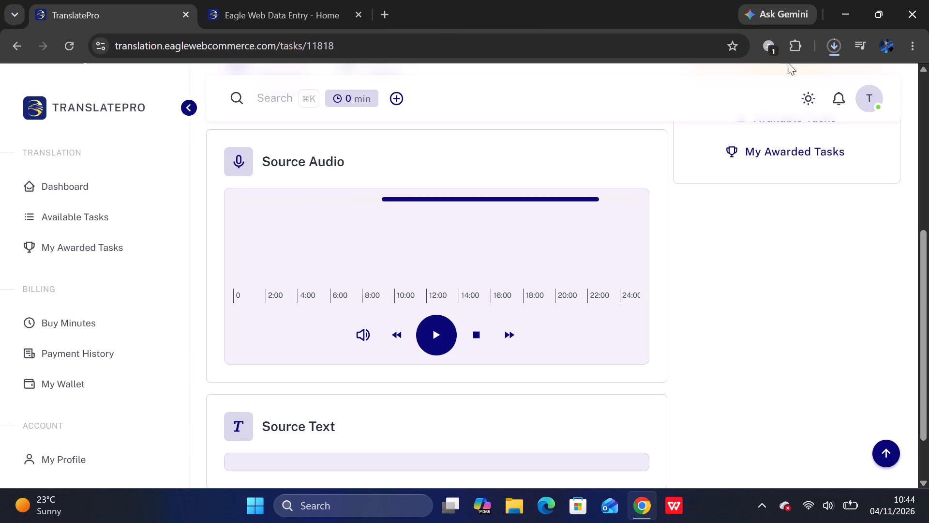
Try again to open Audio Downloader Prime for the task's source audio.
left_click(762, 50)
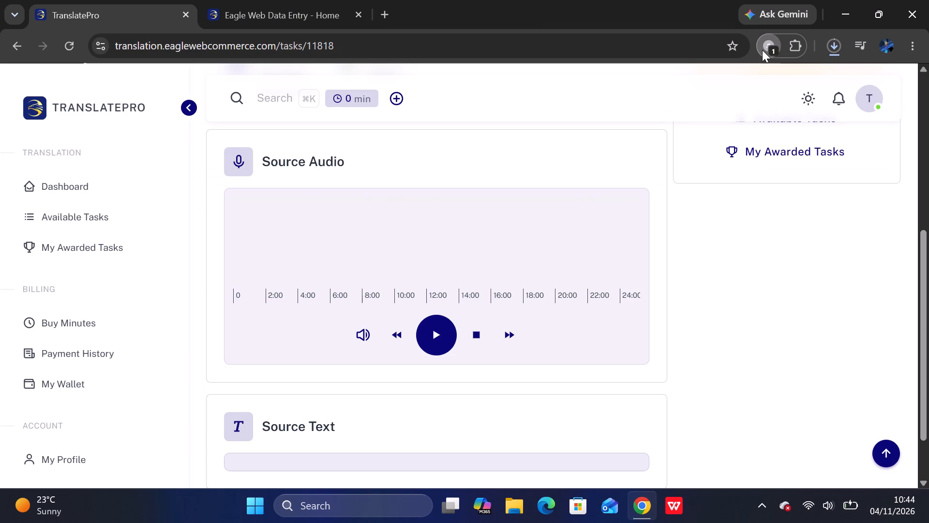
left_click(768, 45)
Look over the task's Source Audio and Source Text sections, and play the source audio briefly before pausing it.
scroll(702, 177, "up", 1)
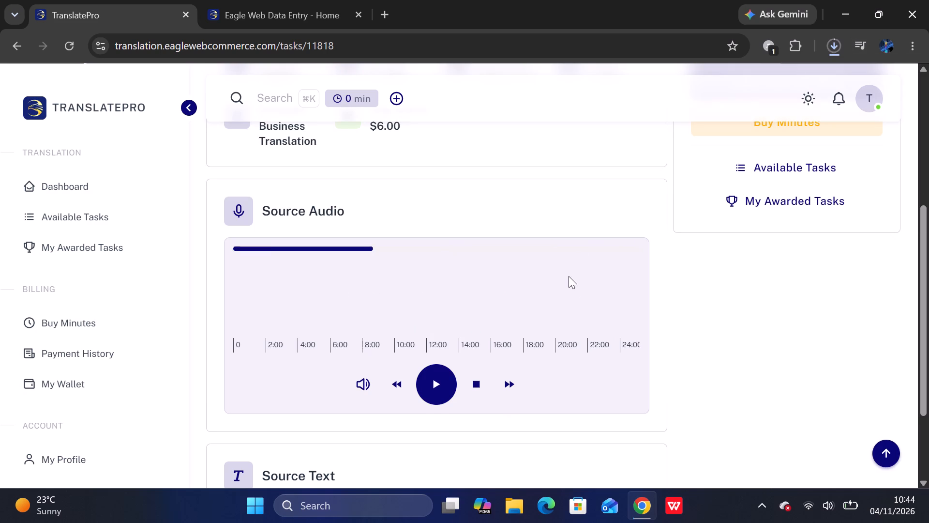
scroll(569, 276, "down", 1)
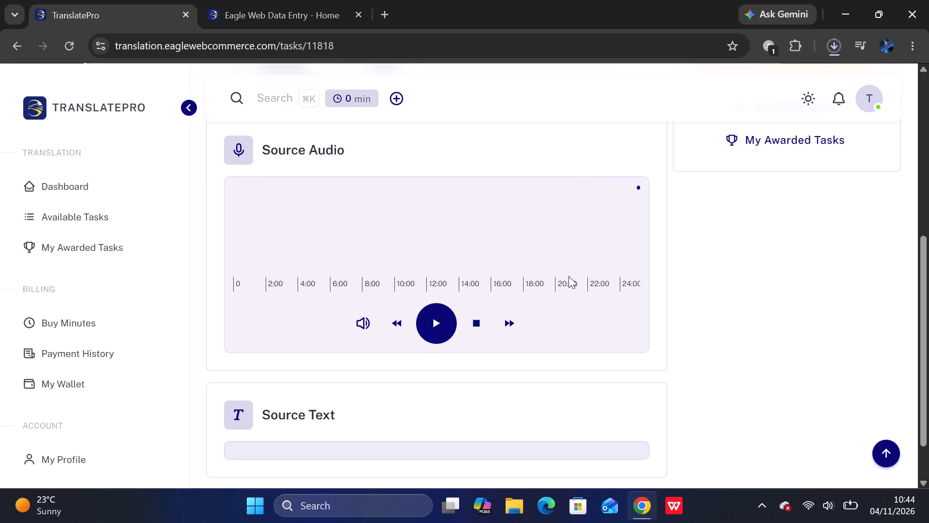
scroll(569, 276, "down", 1)
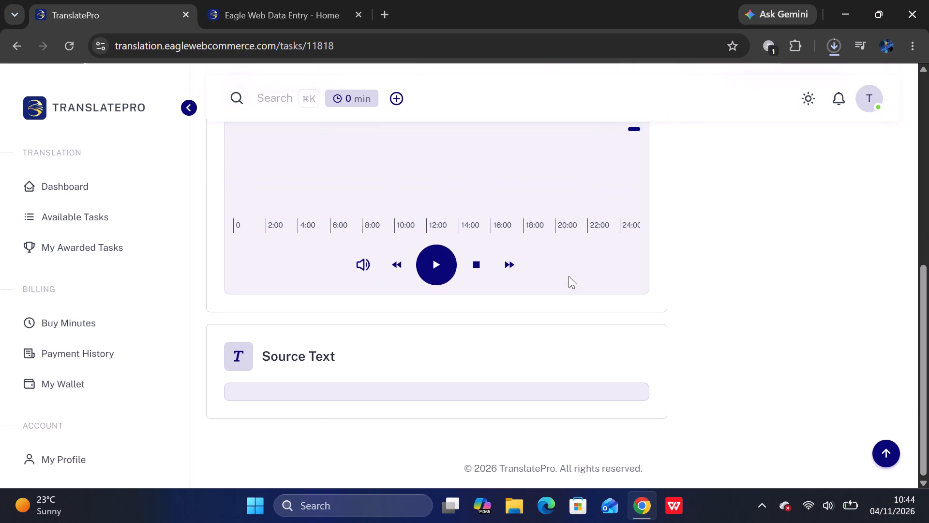
scroll(569, 276, "up", 1)
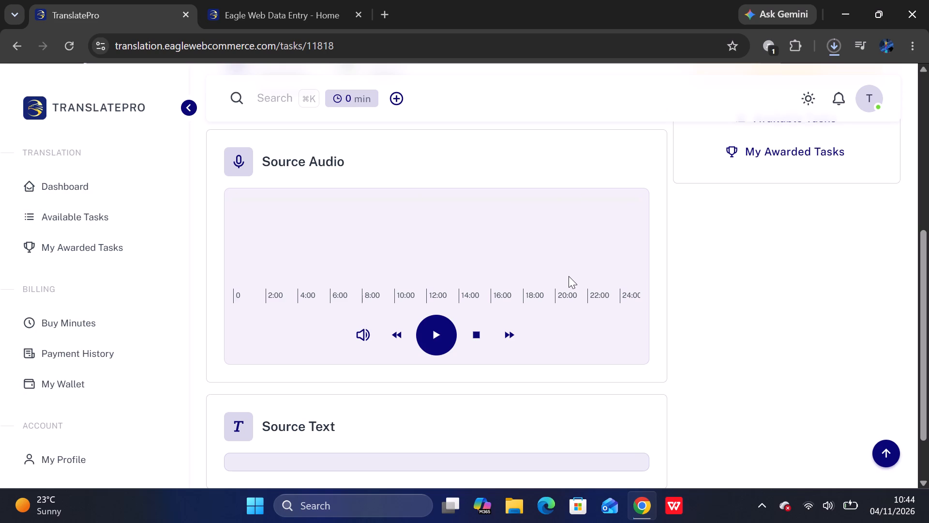
scroll(537, 263, "down", 1)
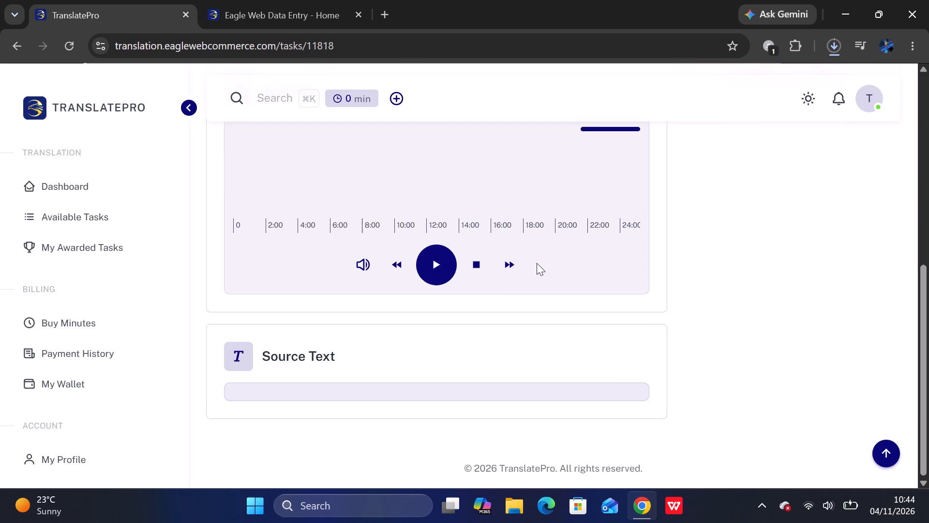
left_click(443, 261)
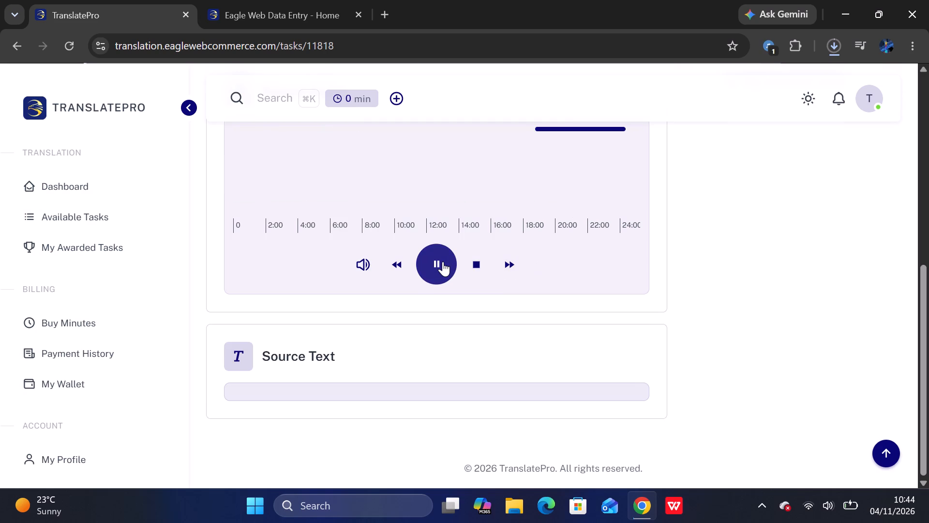
left_click(443, 261)
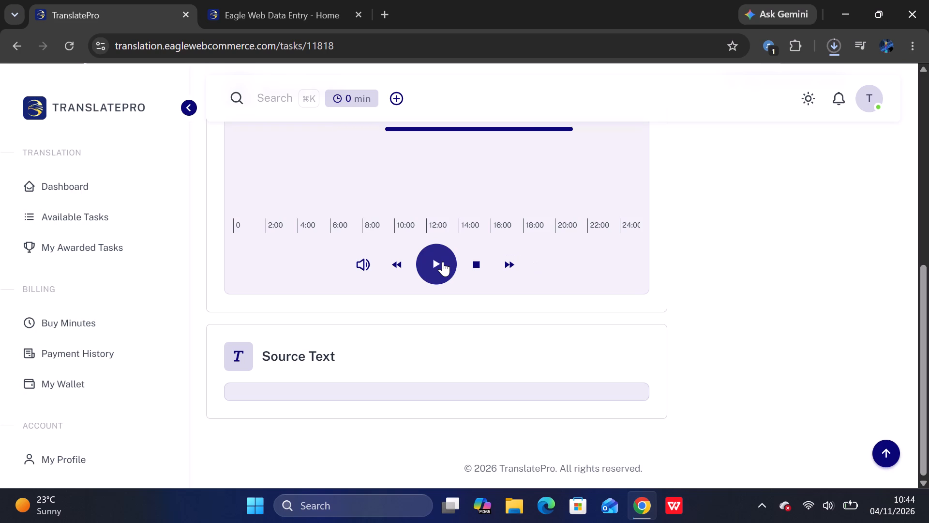
scroll(443, 261, "up", 2)
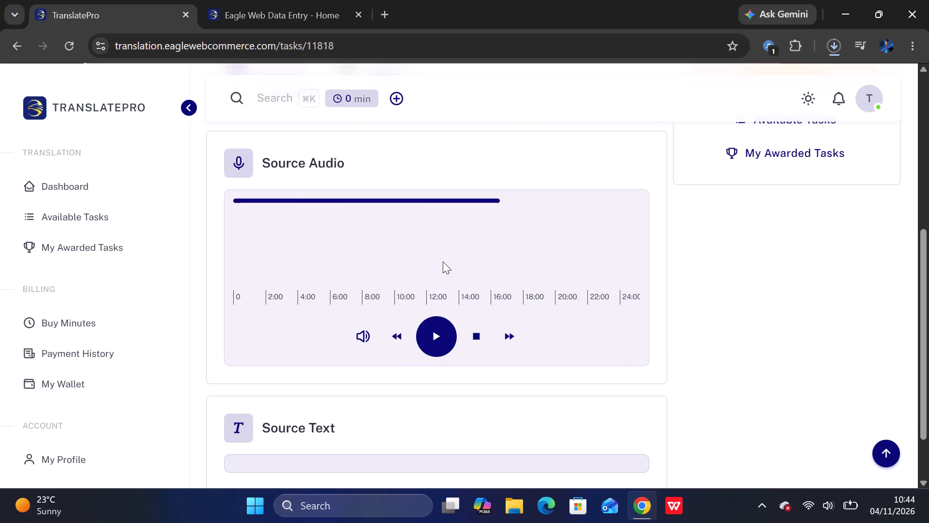
scroll(443, 261, "up", 1)
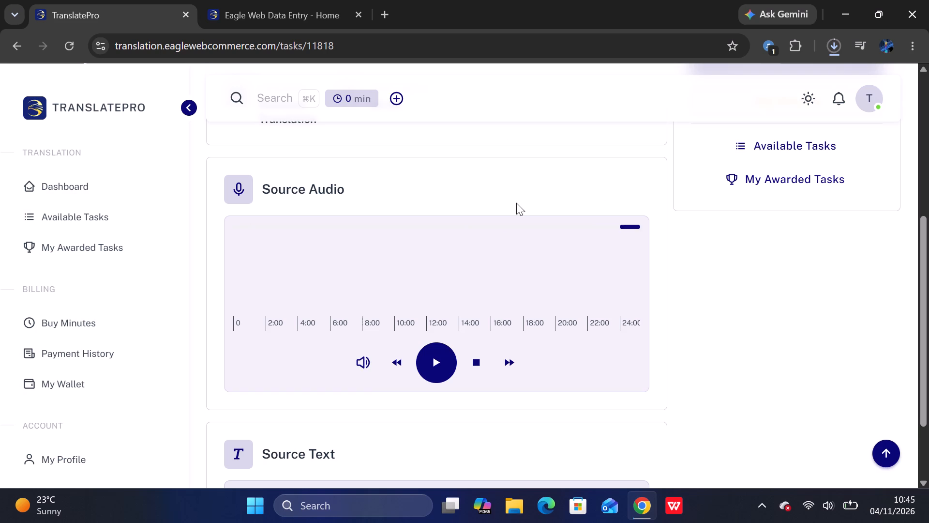
Close the Eagle Web Data Entry tab, and in a new tab search for turboscribe ai and open the TurboScribe dashboard.
left_click(384, 18)
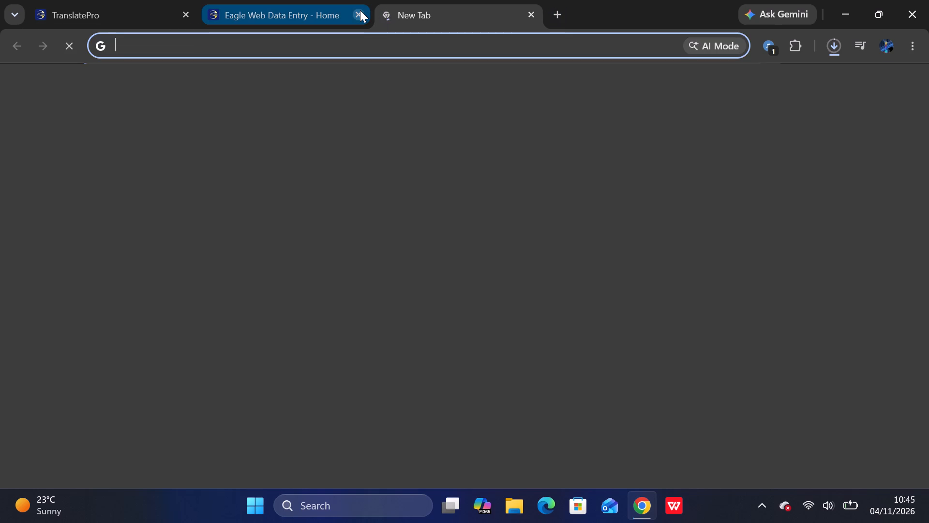
left_click(360, 10)
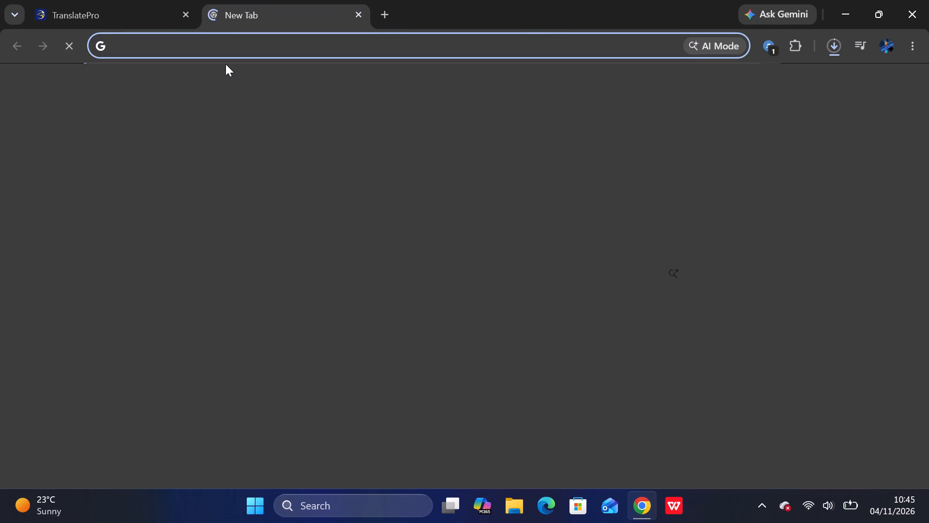
type("tur")
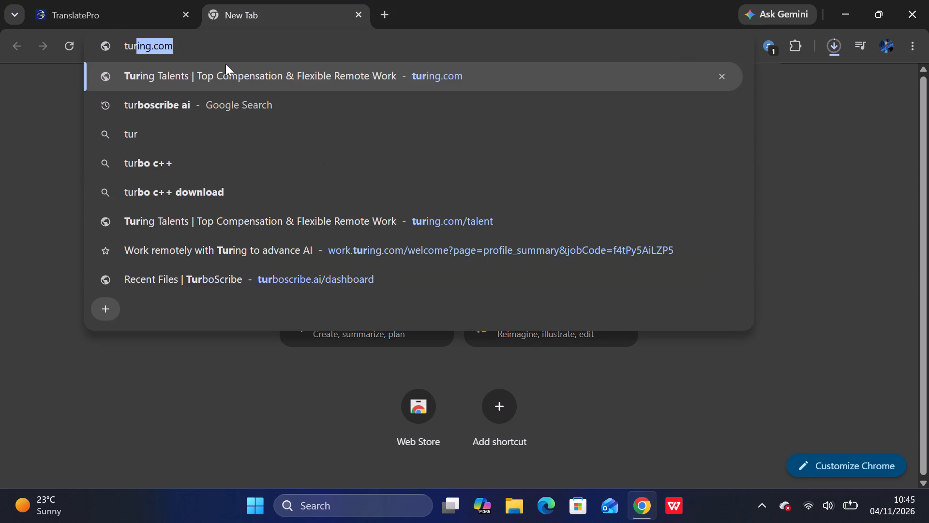
double_click(145, 106)
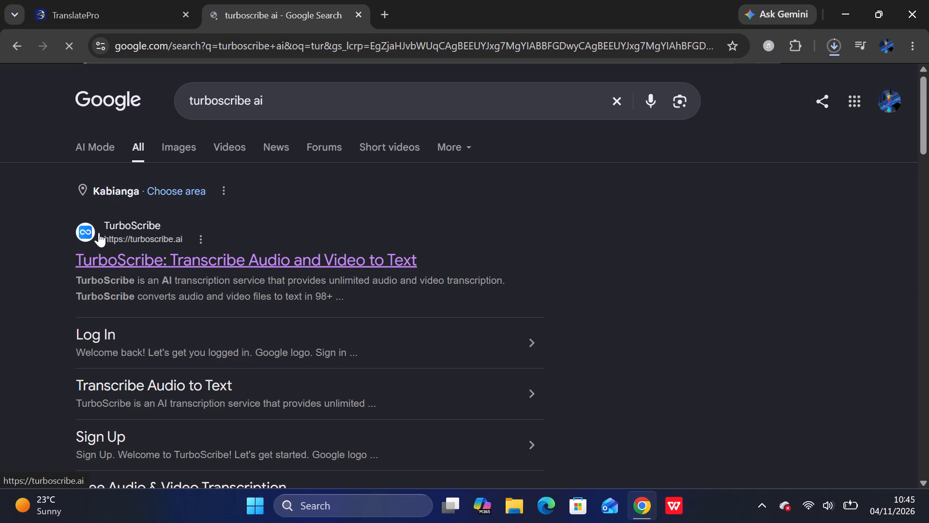
double_click(137, 241)
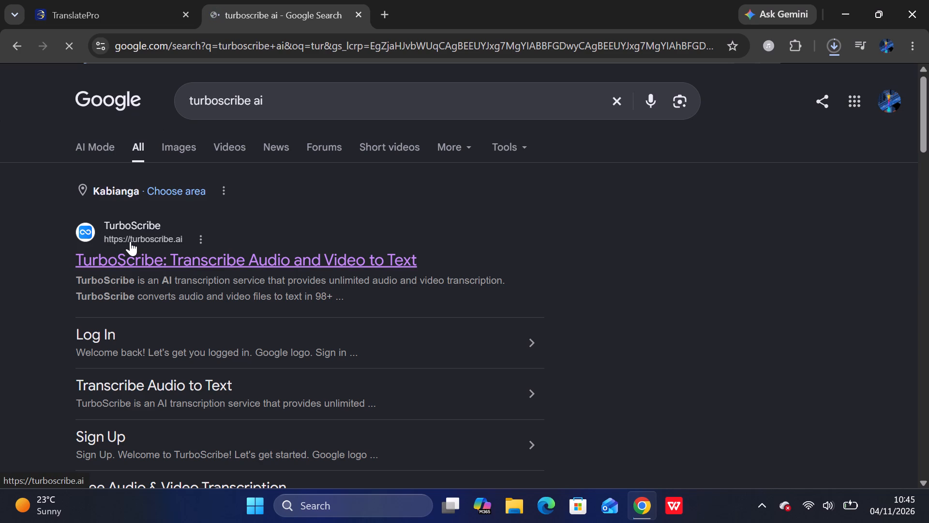
left_click(130, 241)
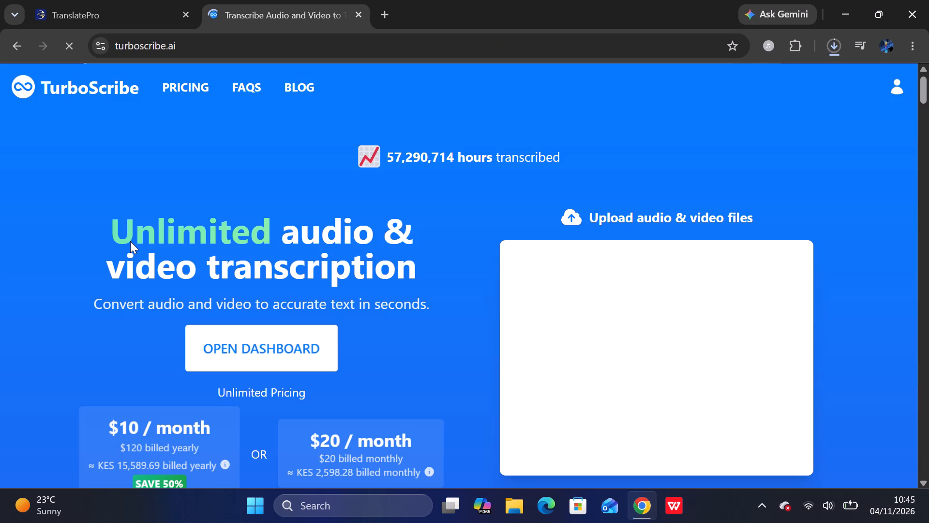
scroll(349, 286, "down", 1)
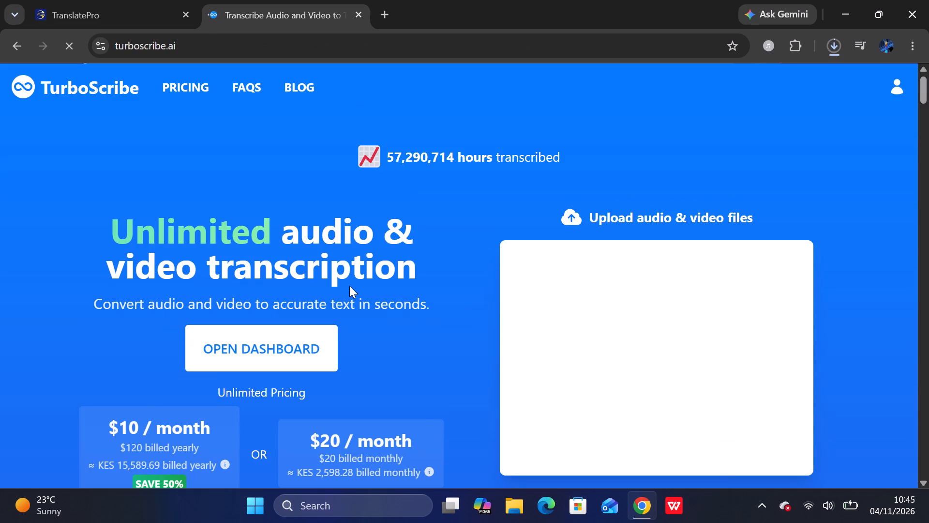
scroll(349, 286, "down", 1)
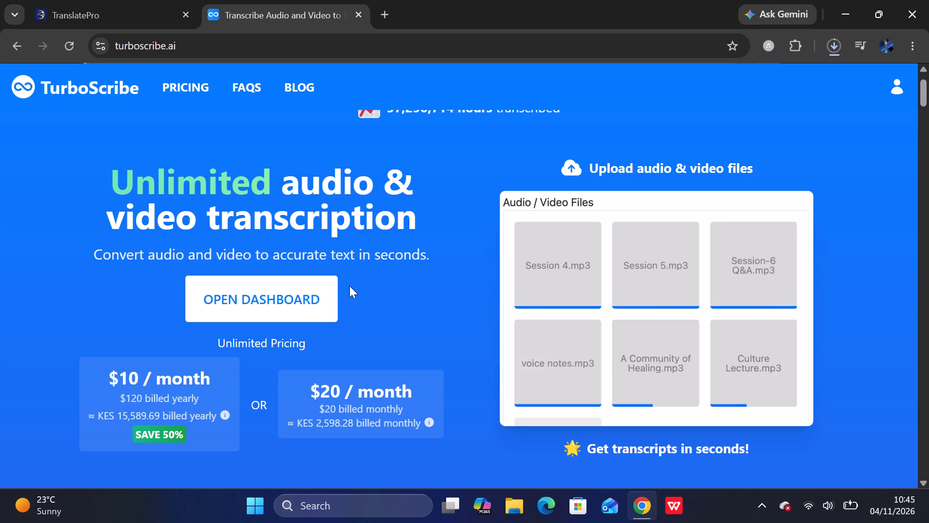
double_click(292, 289)
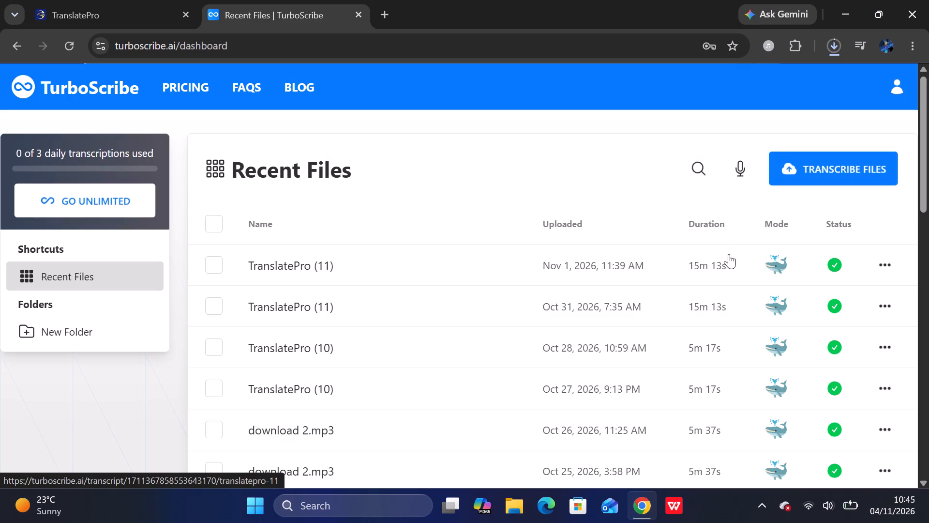
Start a new file transcription and upload the TranslatePro (11) audio file from the Downloads folder.
scroll(729, 254, "up", 1)
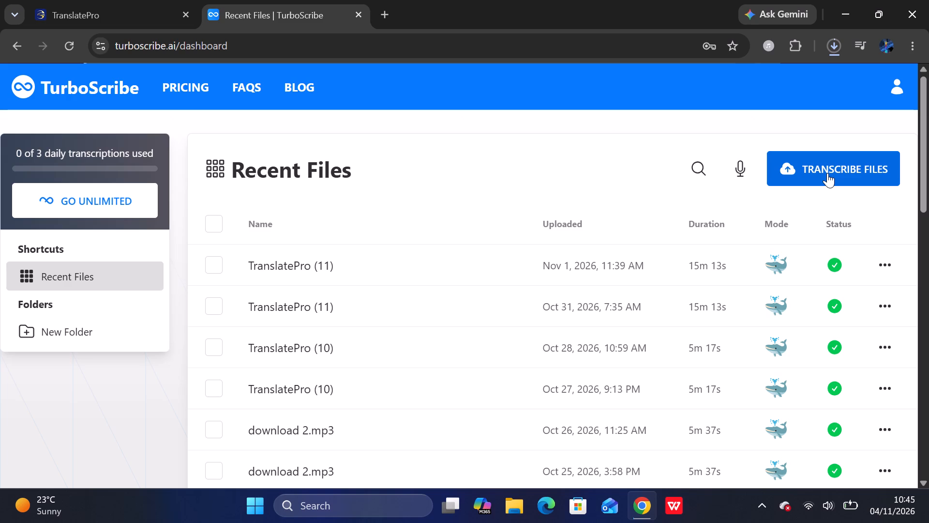
left_click(827, 173)
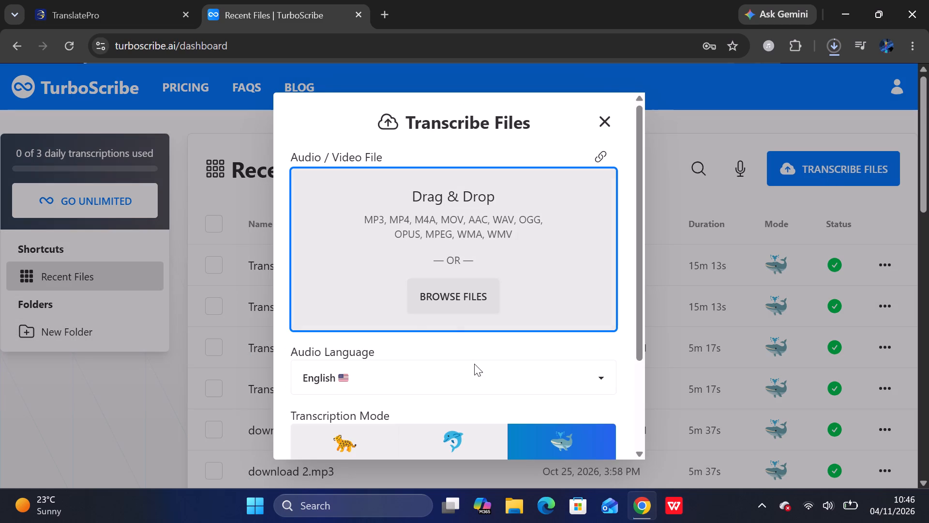
left_click(451, 296)
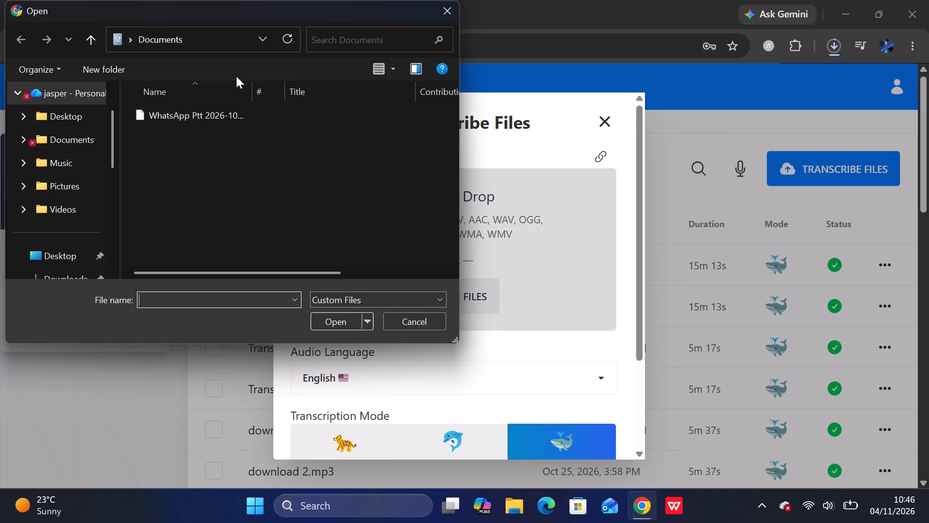
scroll(79, 198, "down", 1)
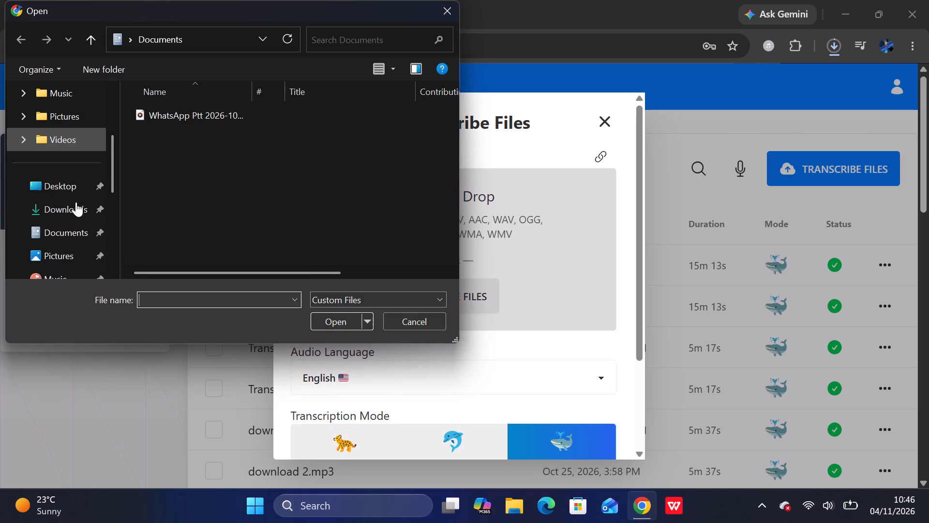
left_click(73, 203)
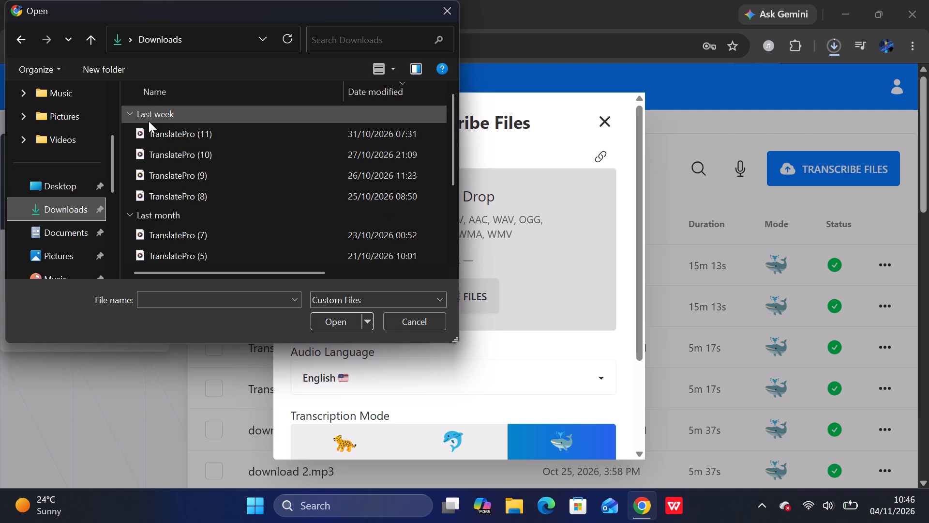
left_click(62, 229)
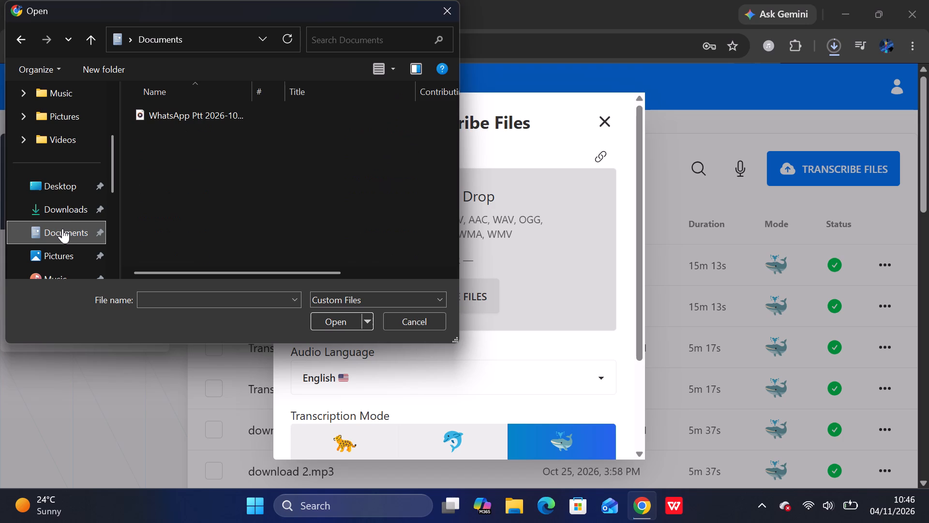
left_click(58, 204)
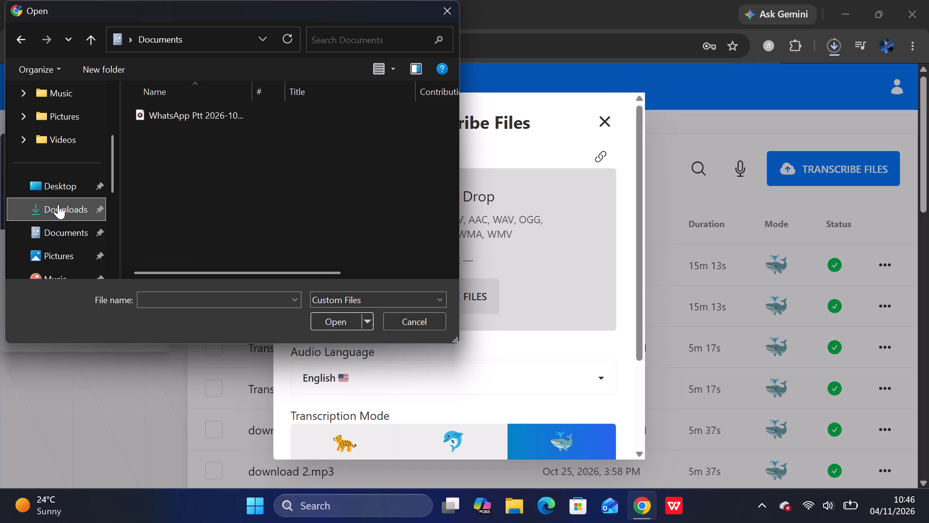
left_click(58, 204)
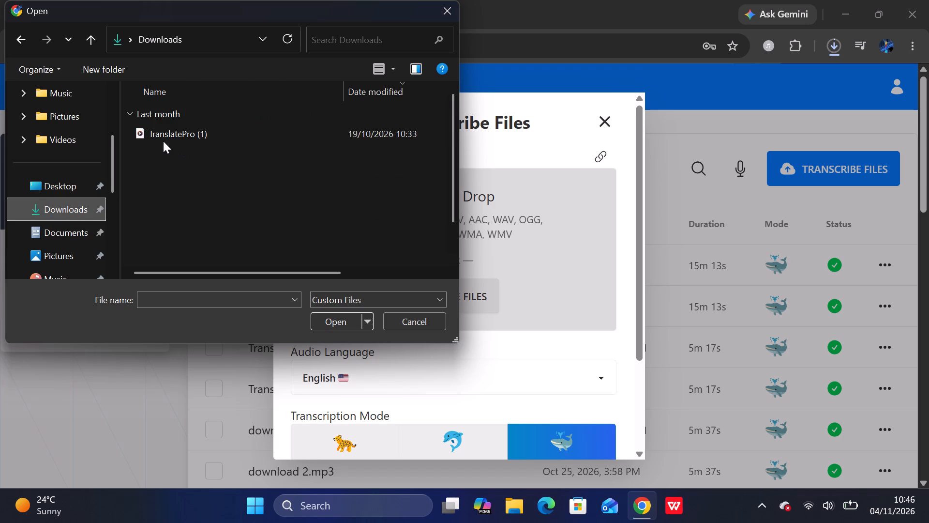
double_click(167, 135)
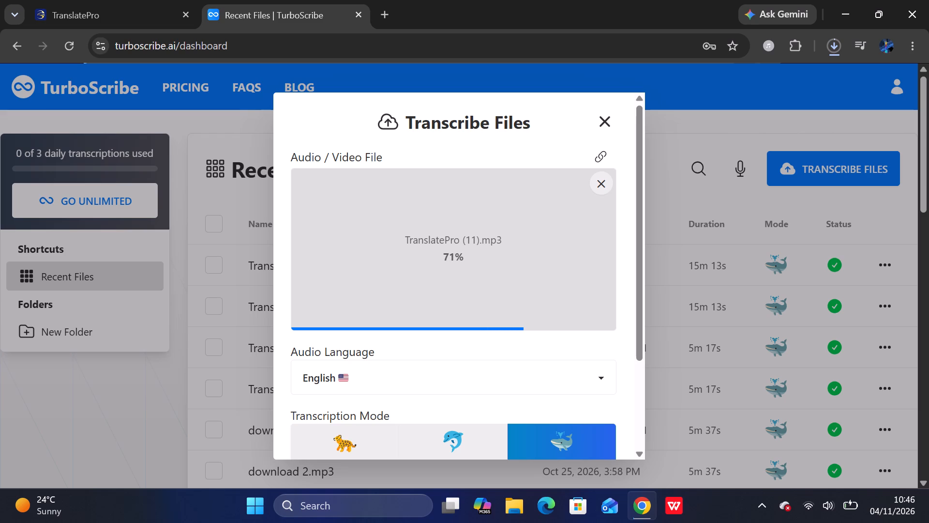
Enable Transcribe to English and Restore Audio in the additional transcription settings for TranslatePro (11).mp3.
scroll(460, 318, "down", 1)
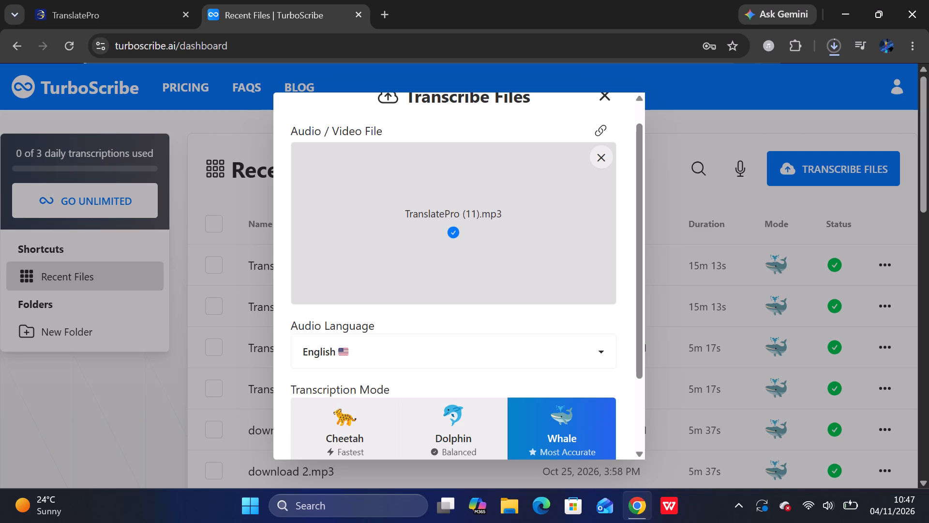
scroll(460, 301, "down", 4)
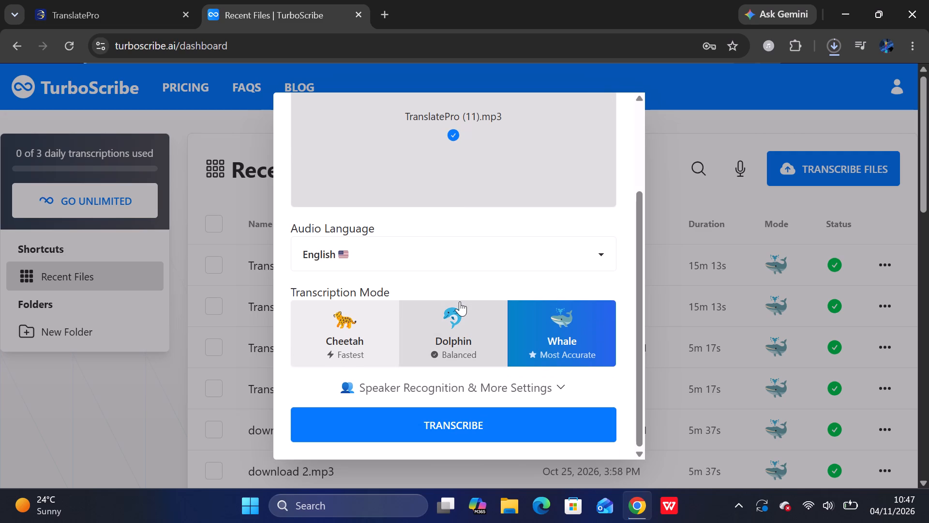
scroll(460, 301, "down", 2)
left_click(475, 386)
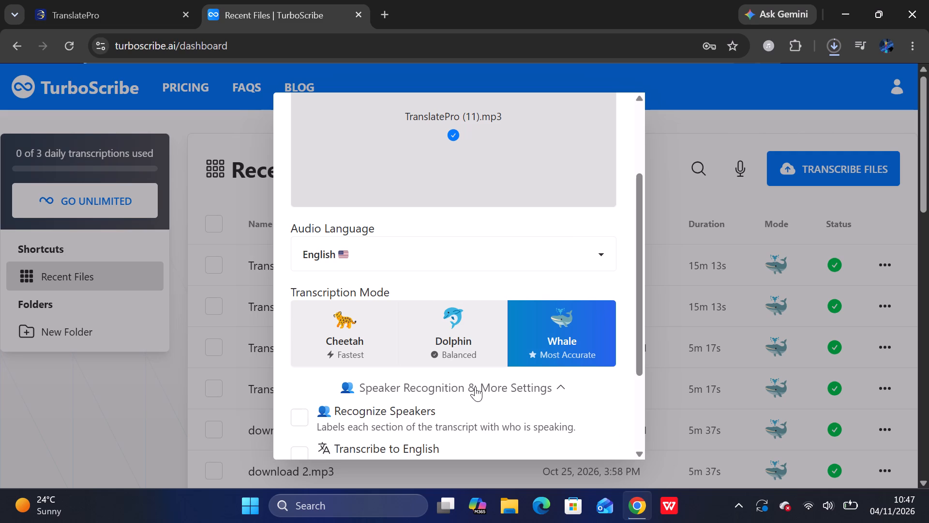
scroll(455, 357, "down", 2)
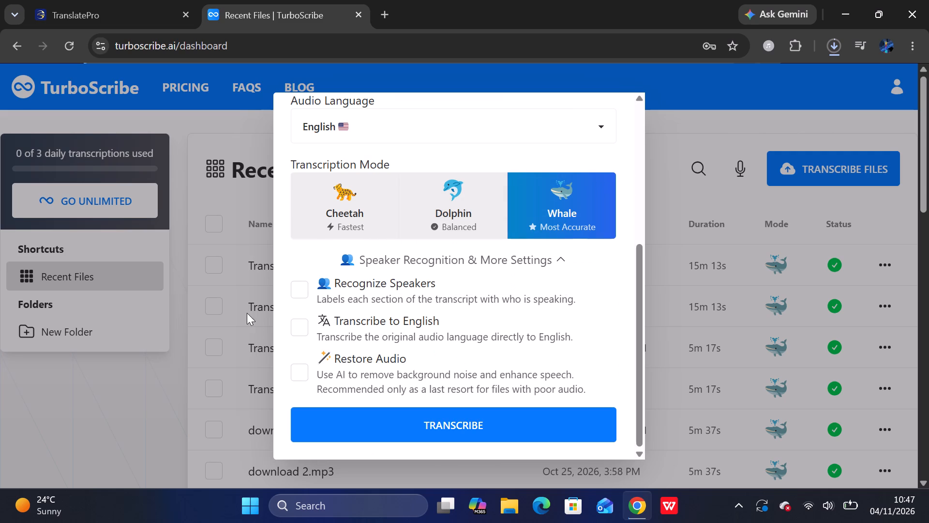
left_click(300, 327)
left_click(299, 369)
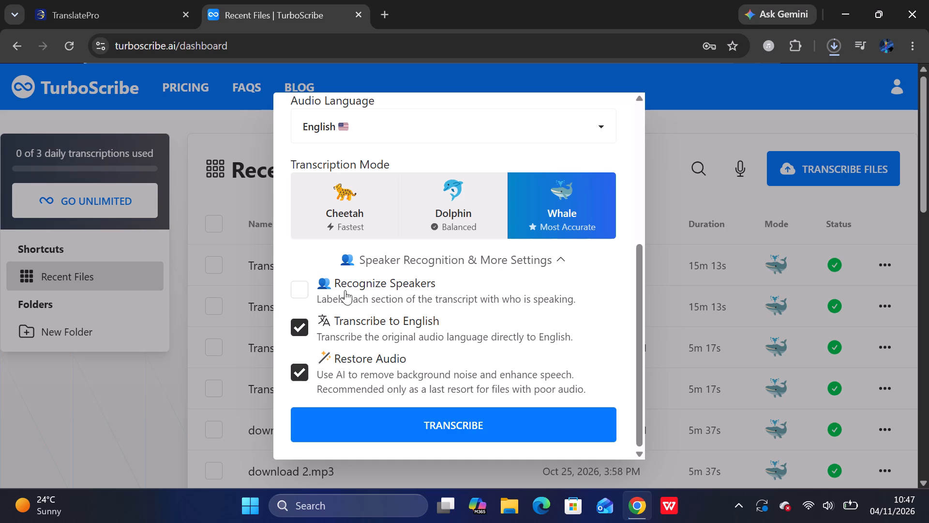
Recheck the audio language, transcription mode and additional settings, and start the transcription of TranslatePro (11).mp3.
scroll(423, 149, "up", 2)
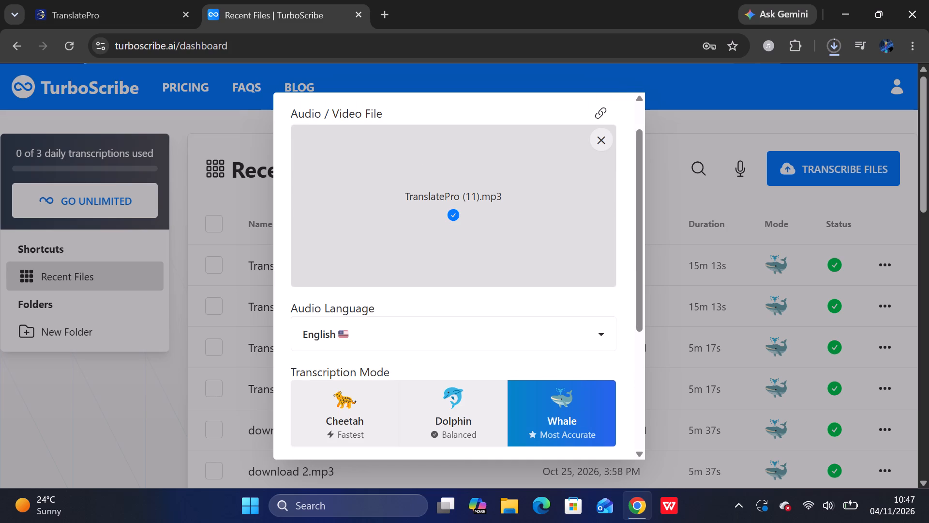
scroll(388, 325, "down", 1)
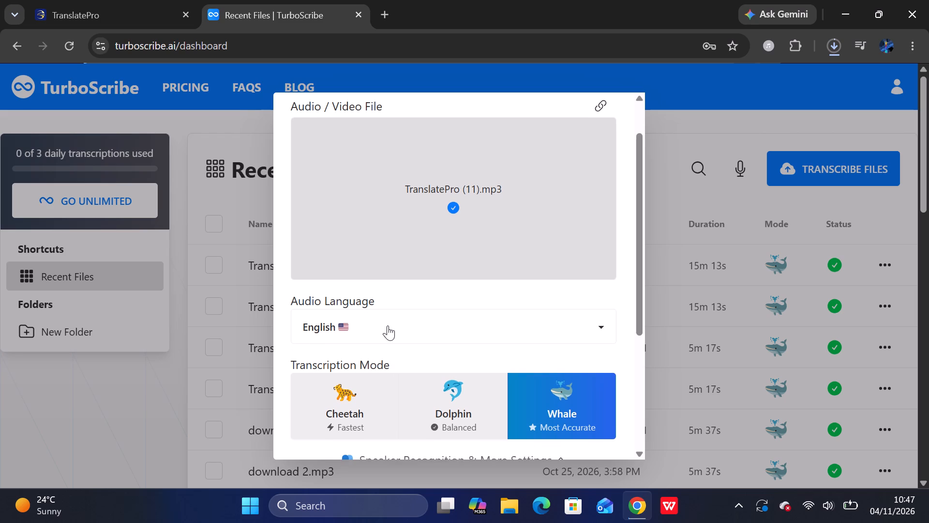
scroll(388, 325, "down", 1)
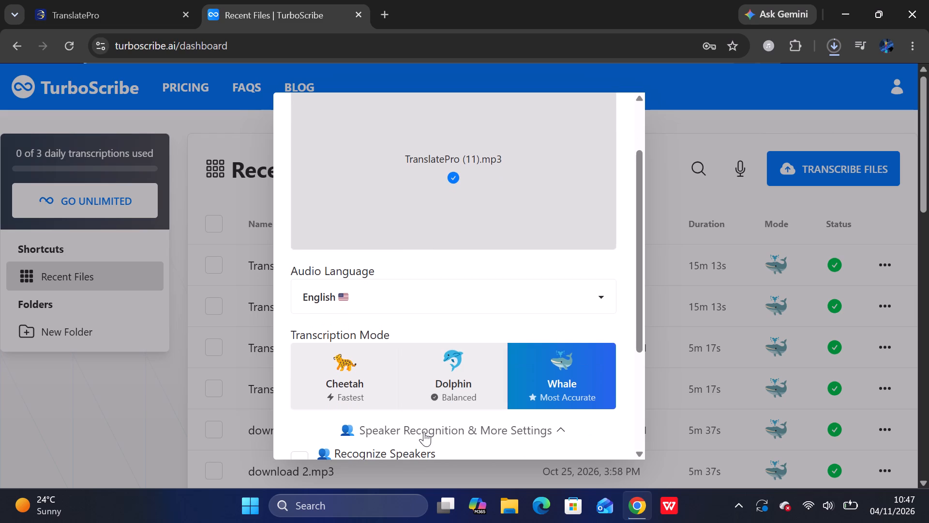
left_click(424, 431)
scroll(411, 351, "down", 1)
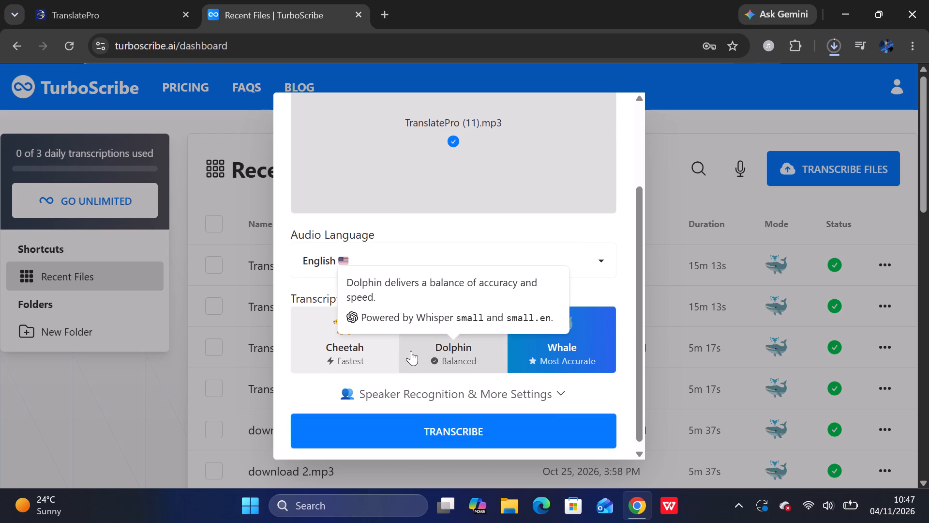
scroll(411, 351, "down", 1)
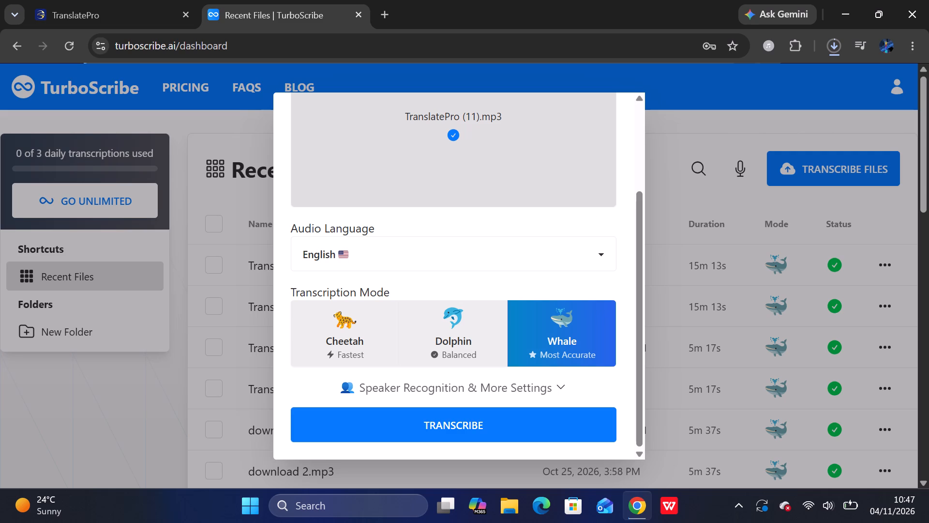
scroll(501, 177, "down", 1)
scroll(424, 205, "down", 3)
left_click(454, 385)
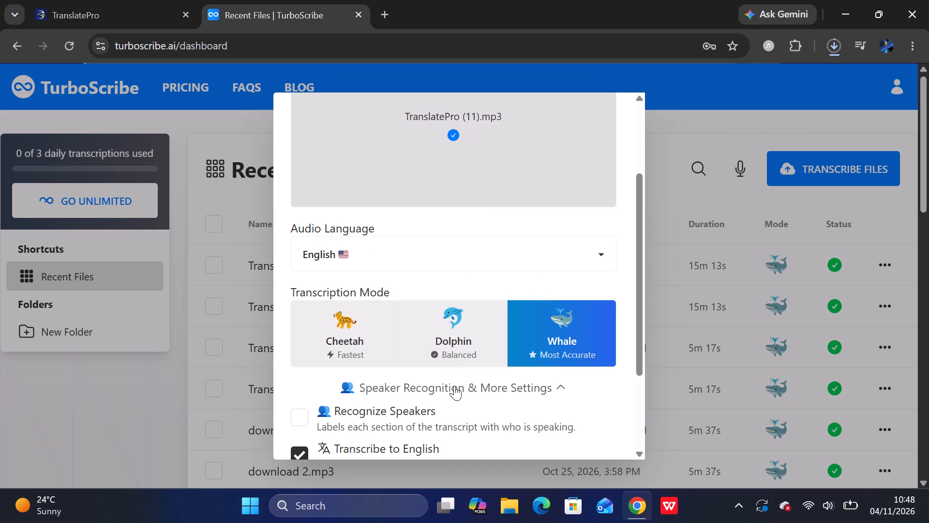
scroll(454, 385, "down", 3)
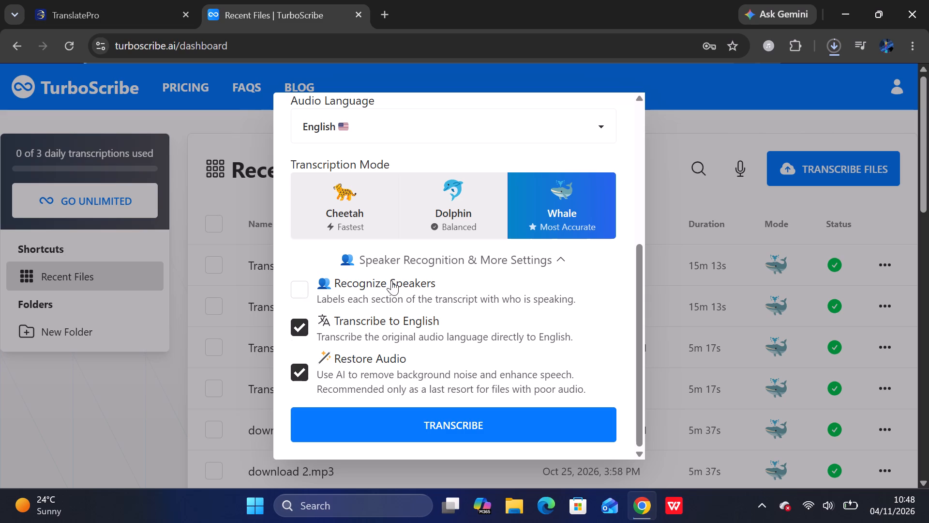
left_click(440, 431)
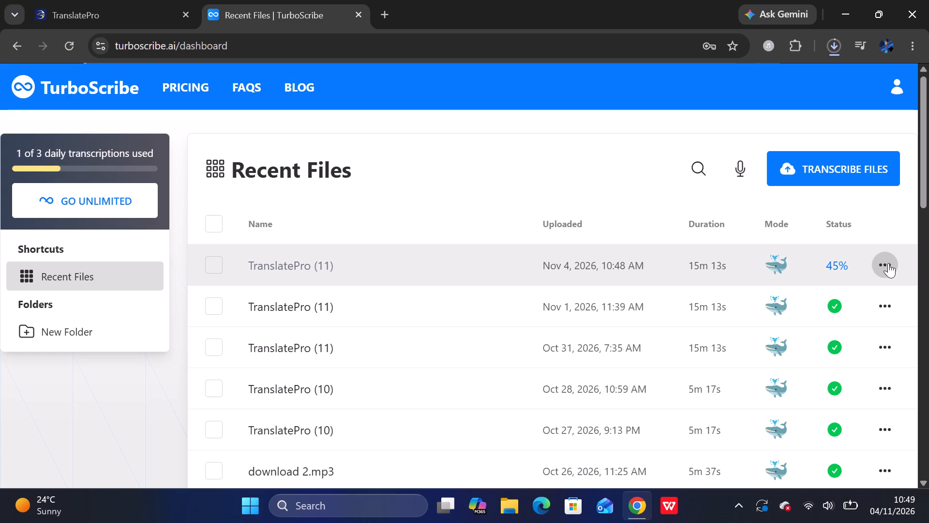
Look over the available file actions for the newly uploaded TranslatePro (11) and the copy uploaded Nov 1, 2026.
left_click(888, 263)
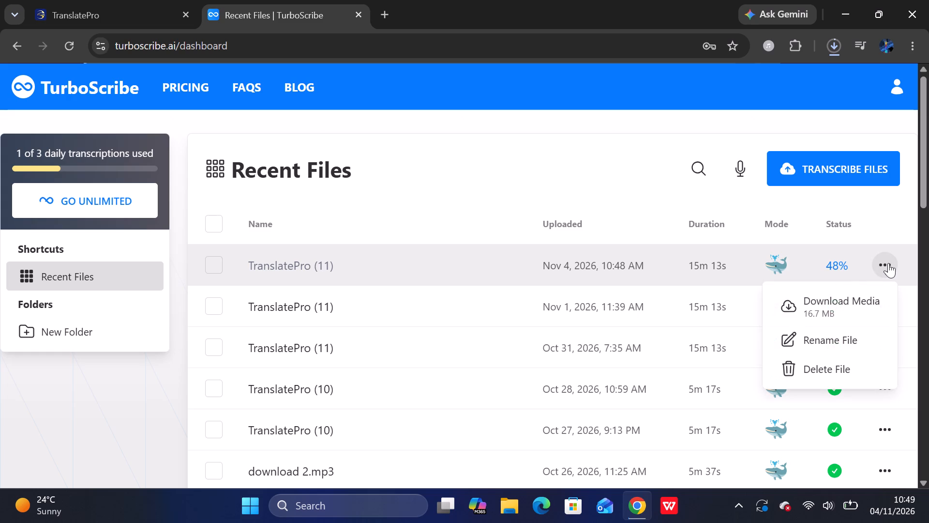
left_click(883, 261)
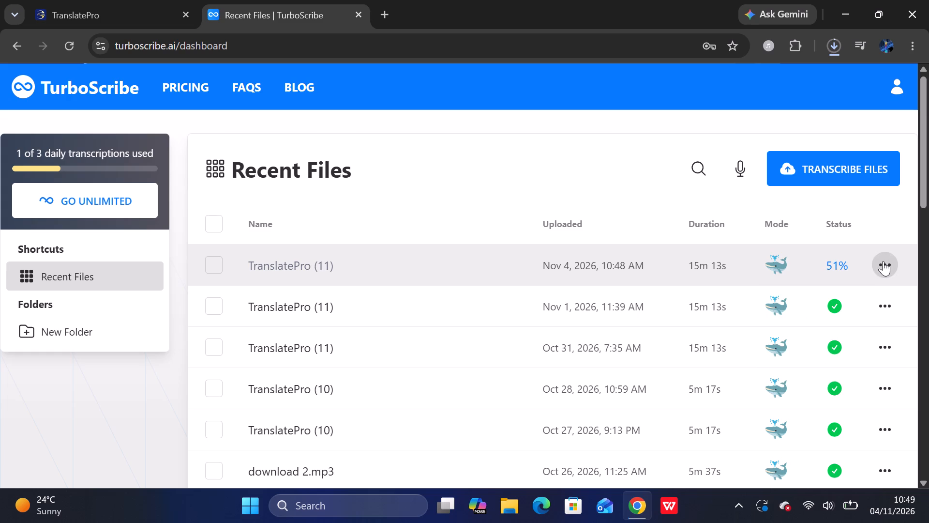
left_click(884, 307)
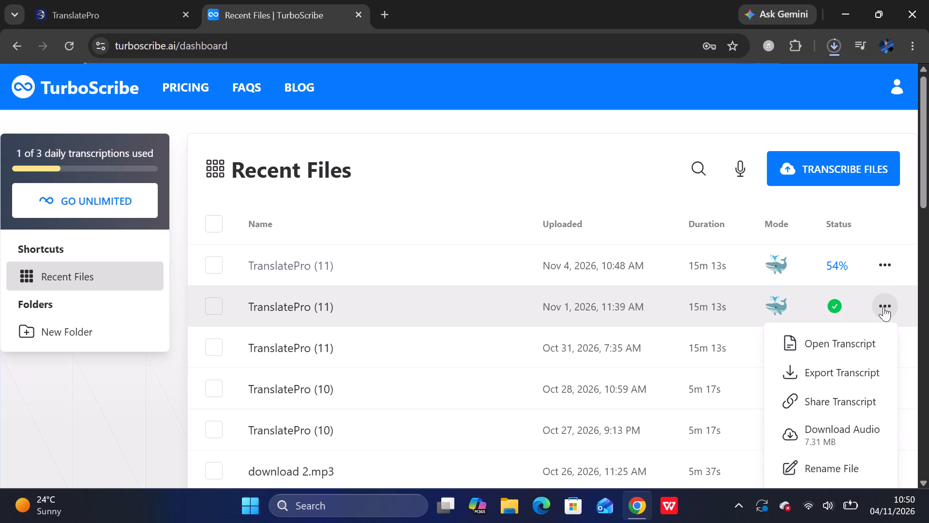
scroll(861, 374, "down", 1)
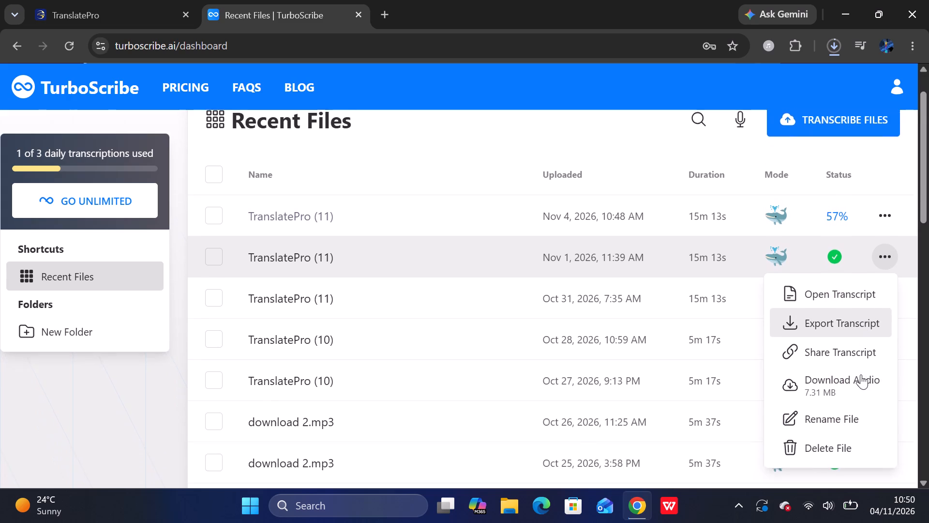
scroll(861, 374, "down", 1)
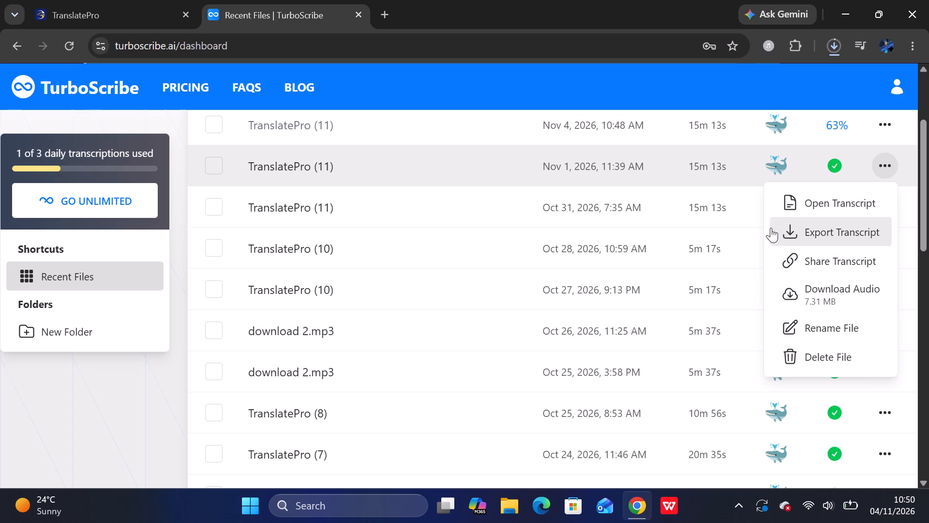
scroll(744, 184, "up", 1)
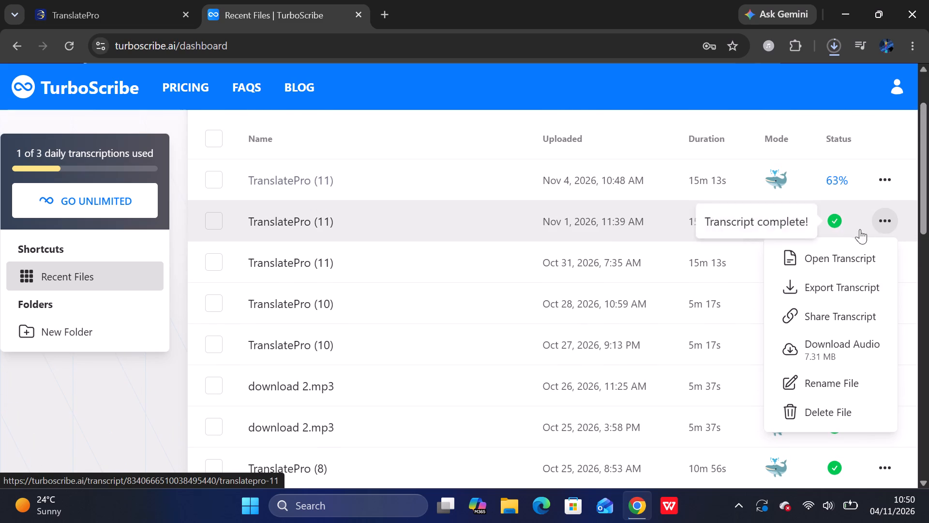
left_click(886, 218)
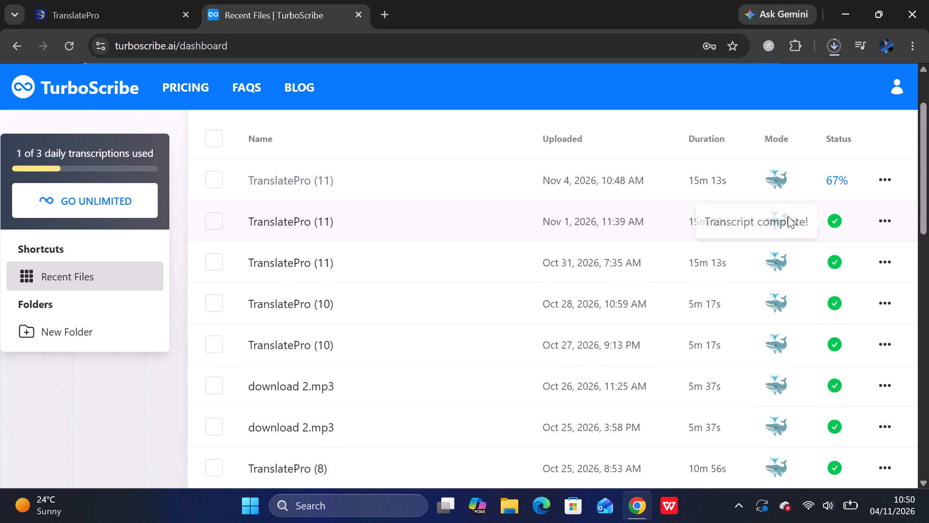
Open the transcript of the TranslatePro (11) file uploaded Nov 1, 2026, and briefly play its audio from the opening paragraph before pausing.
left_click(887, 222)
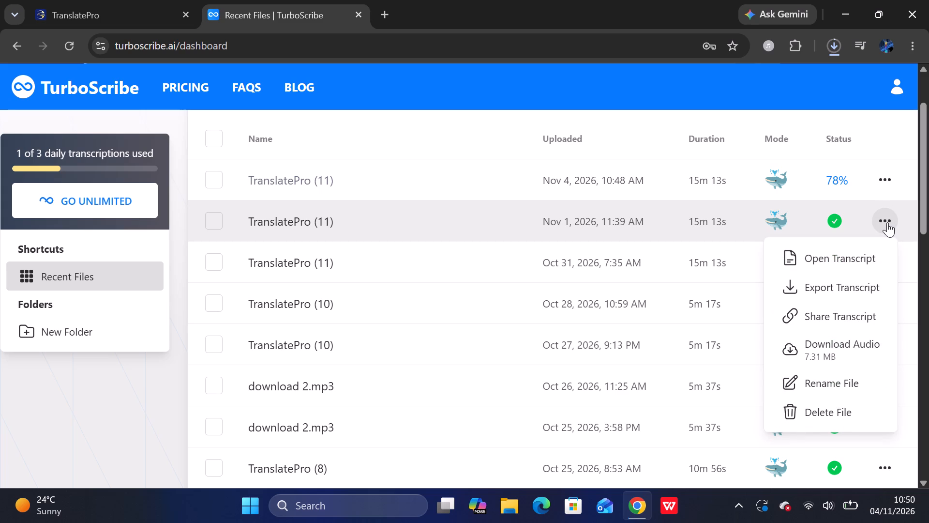
left_click(822, 257)
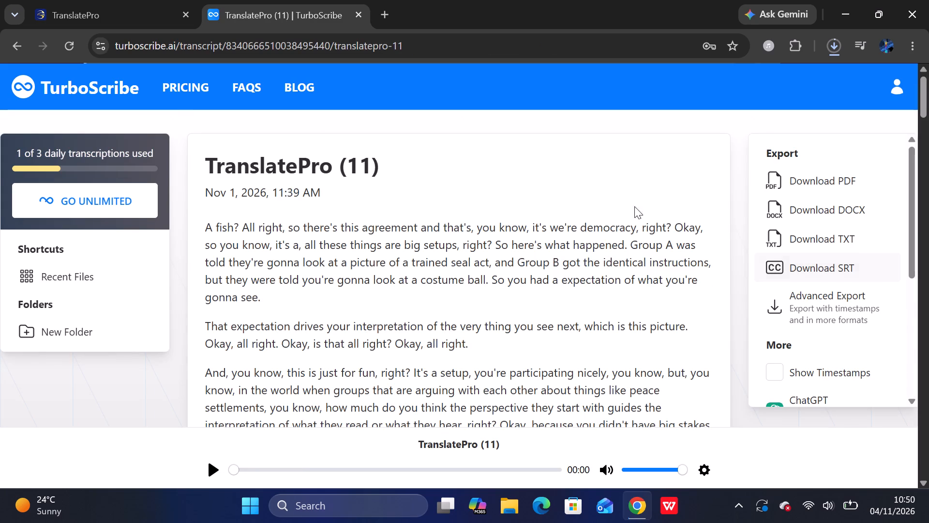
left_click(333, 246)
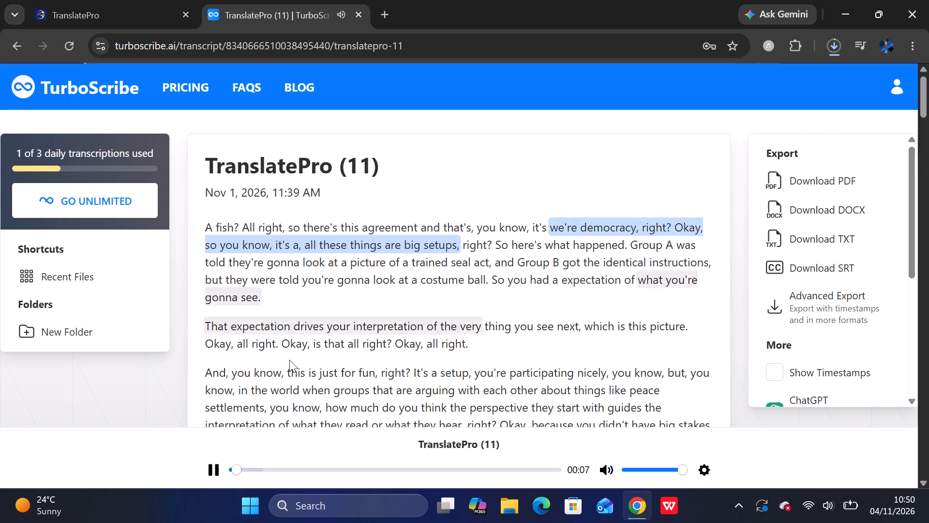
left_click(212, 466)
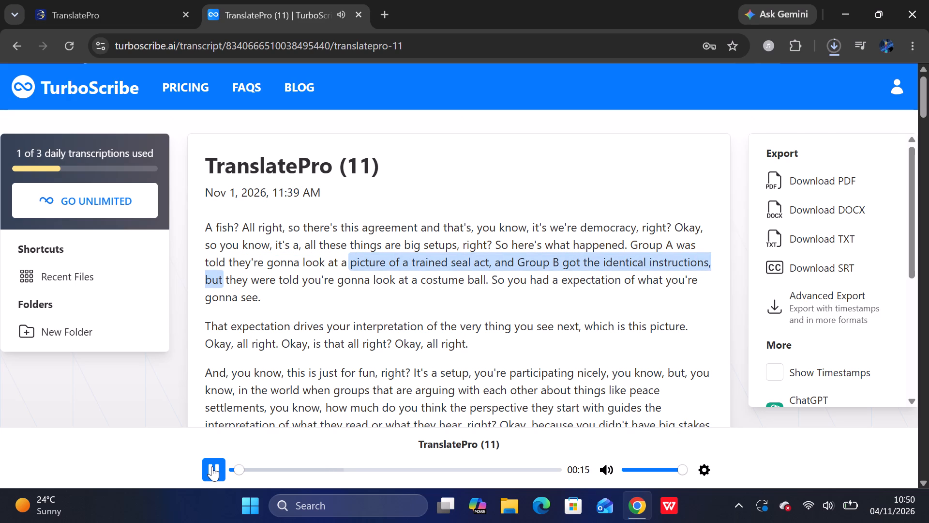
Skim the opening paragraphs of the TranslatePro (11) transcript and look over its export and additional options.
scroll(275, 333, "down", 2)
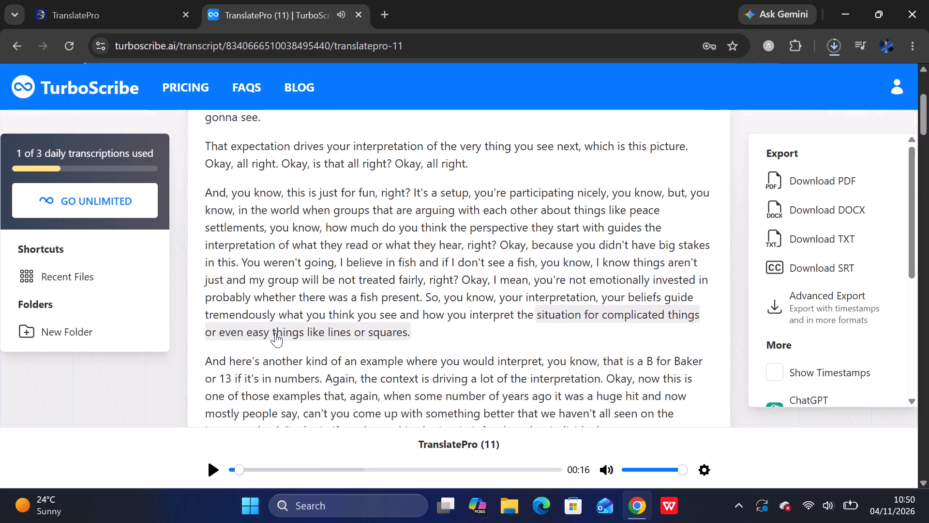
scroll(275, 333, "down", 2)
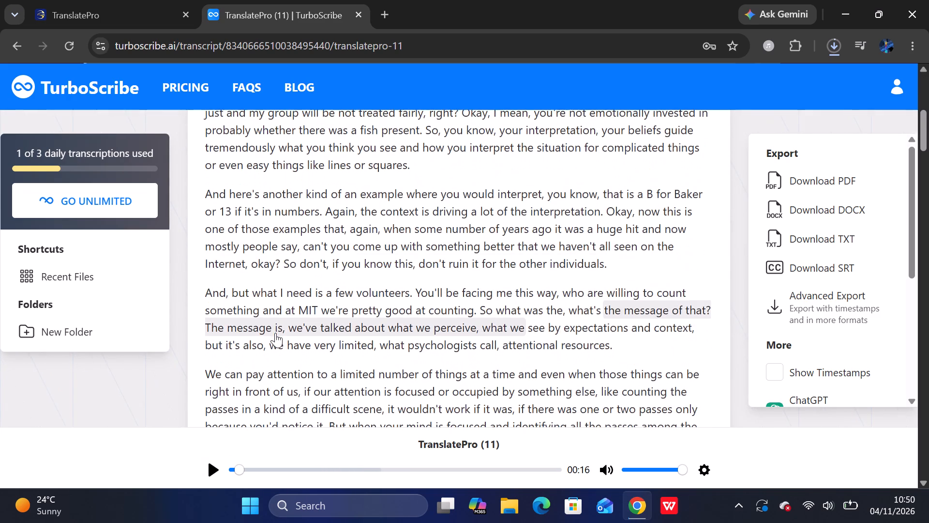
scroll(275, 333, "down", 2)
scroll(275, 333, "up", 5)
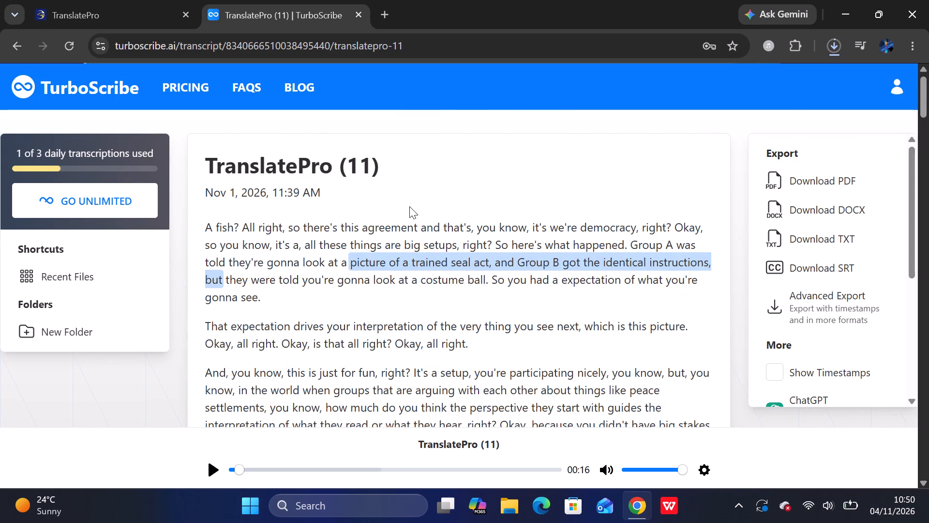
scroll(807, 280, "down", 3)
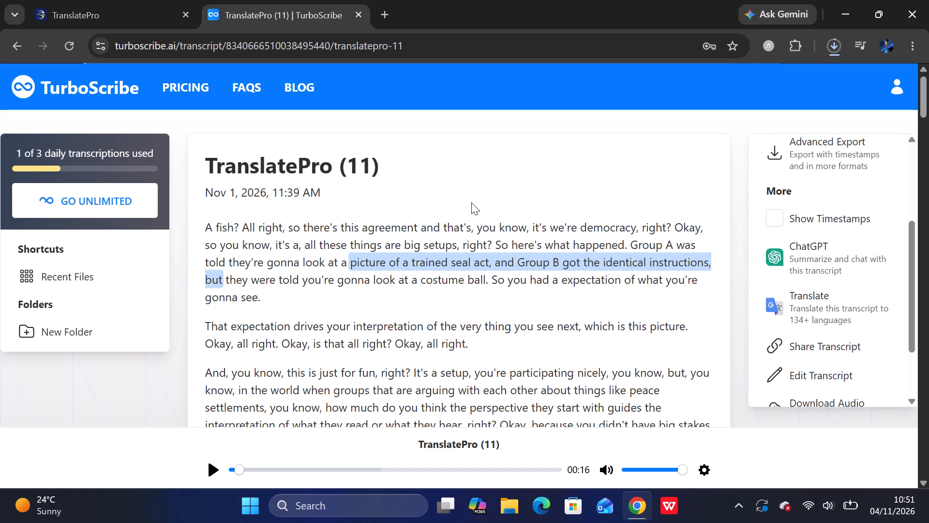
Open the TranslatePro (11) transcript in the translation tool from its additional options.
scroll(577, 285, "down", 2)
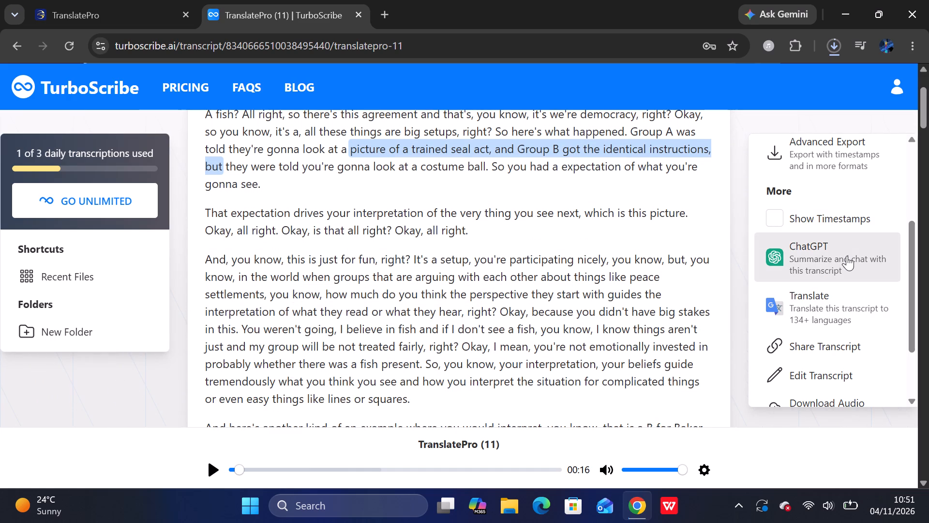
scroll(847, 256, "down", 1)
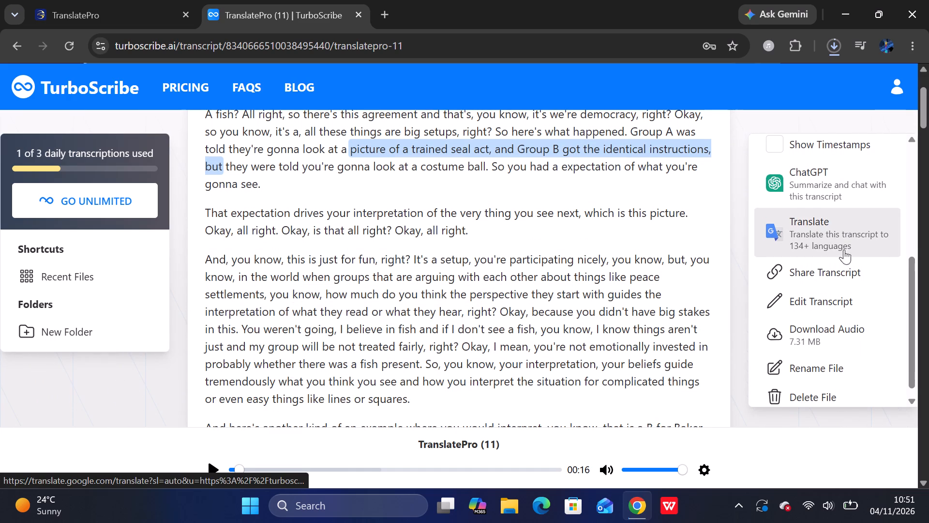
scroll(605, 200, "up", 3)
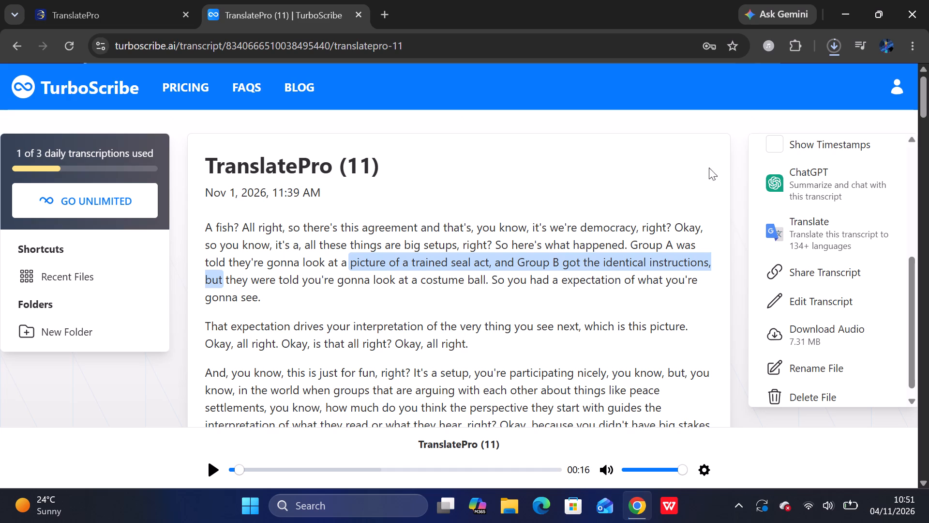
left_click(840, 244)
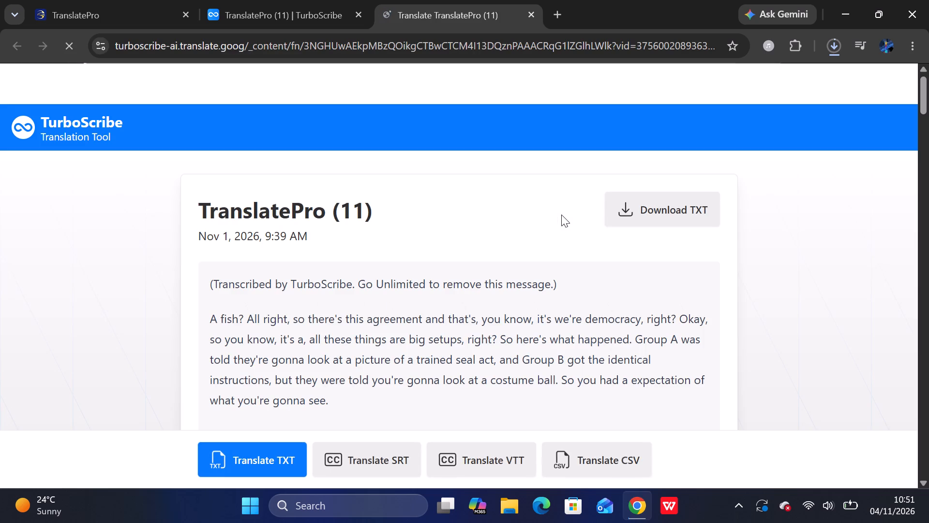
Skim the opening paragraphs of the TranslatePro (11) text in the translation tool, from the fish remark to the B-or-13 example.
scroll(490, 329, "down", 2)
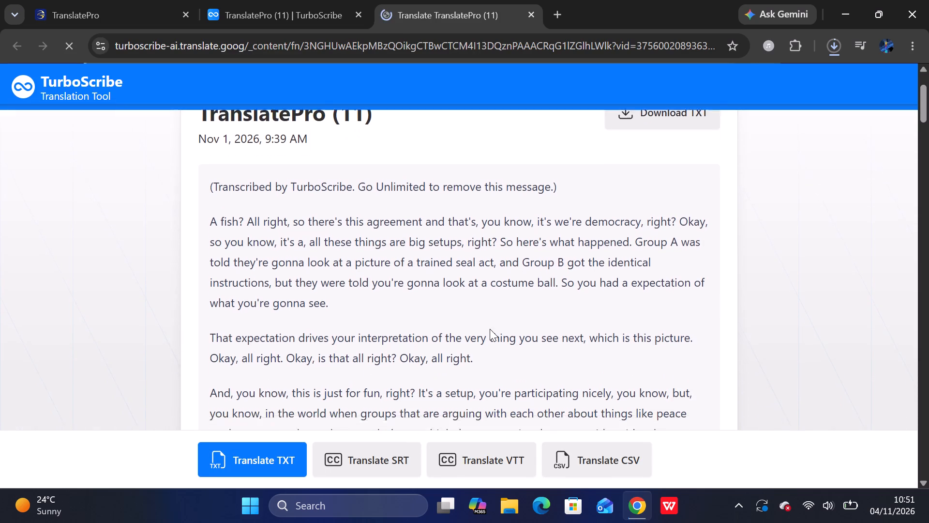
scroll(490, 329, "down", 1)
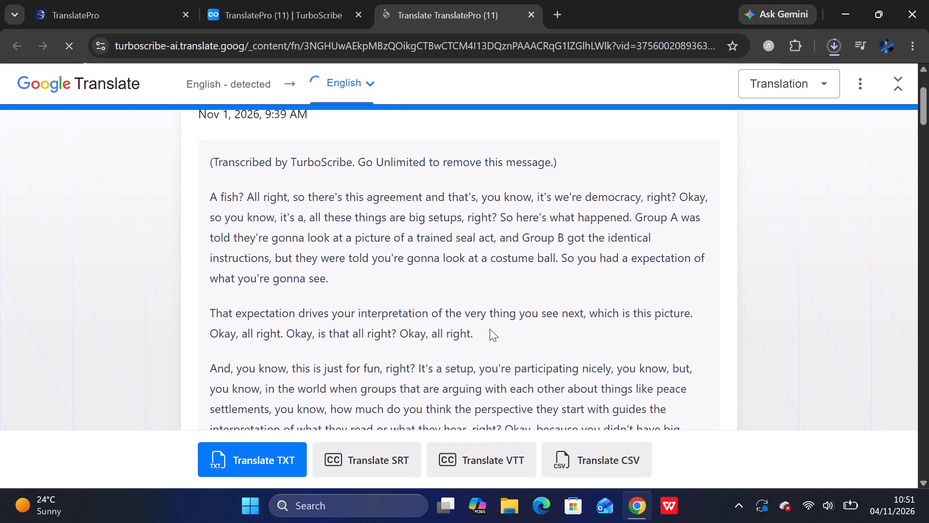
scroll(490, 329, "down", 2)
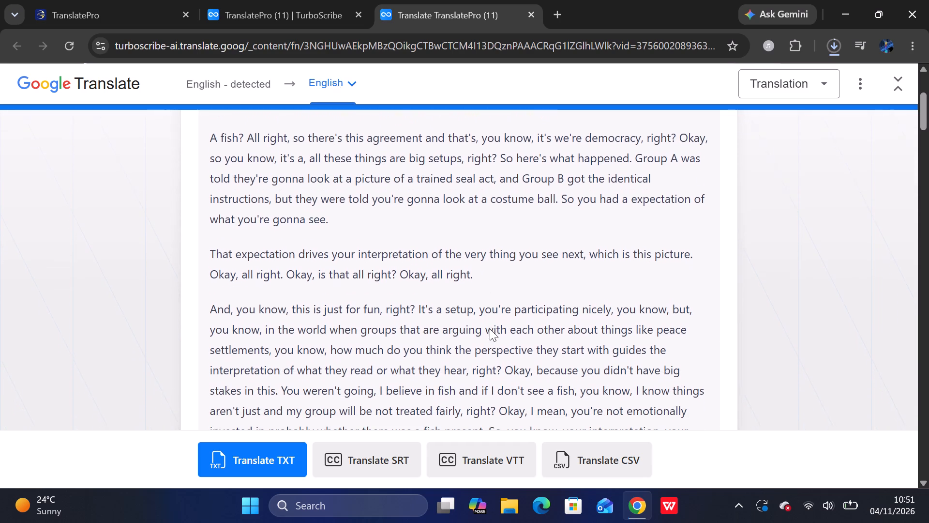
scroll(490, 329, "down", 1)
scroll(490, 329, "up", 2)
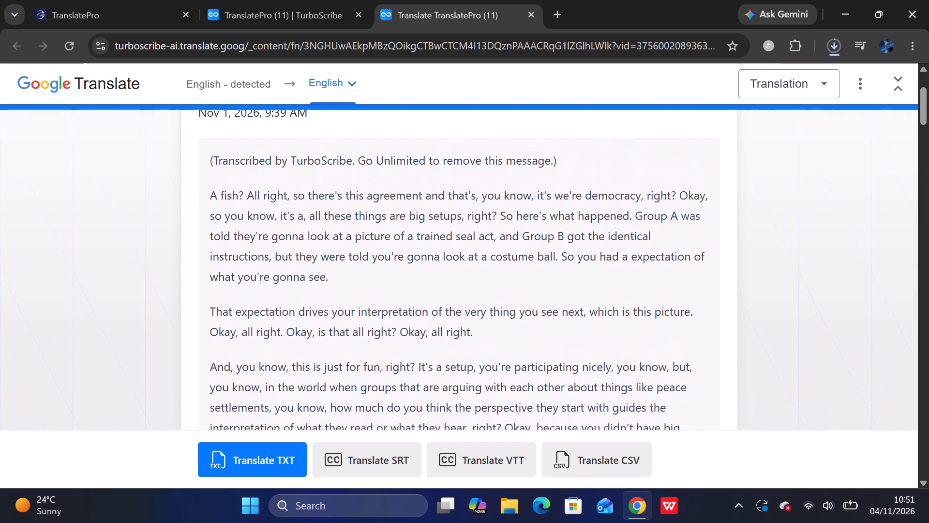
scroll(490, 329, "up", 2)
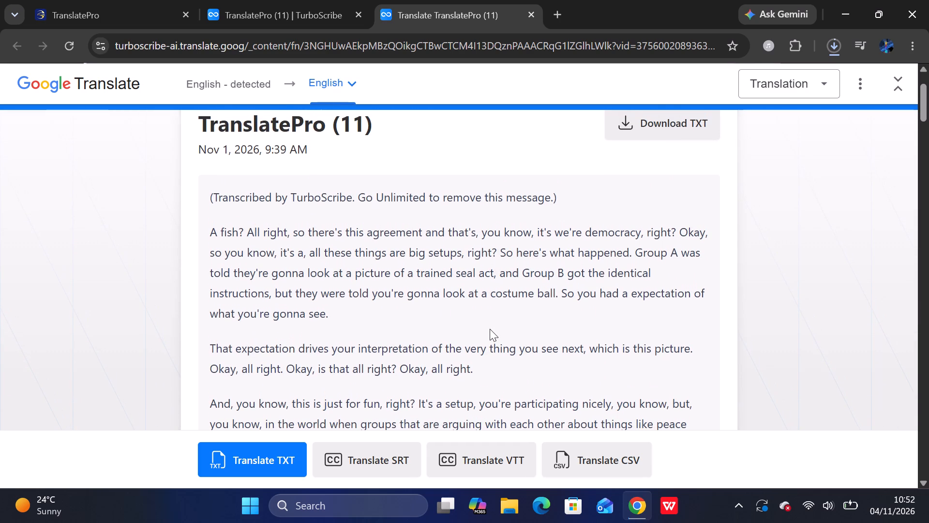
scroll(457, 283, "down", 1)
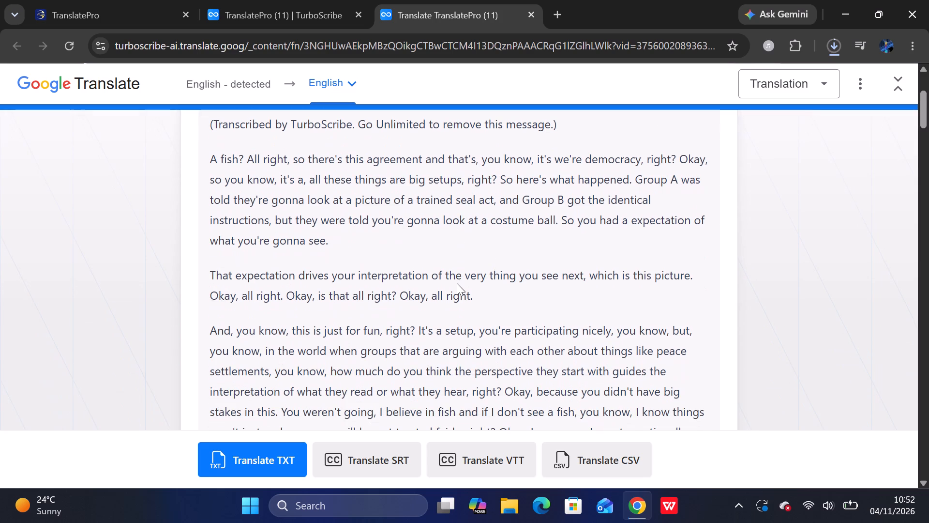
scroll(457, 283, "up", 2)
scroll(457, 283, "down", 1)
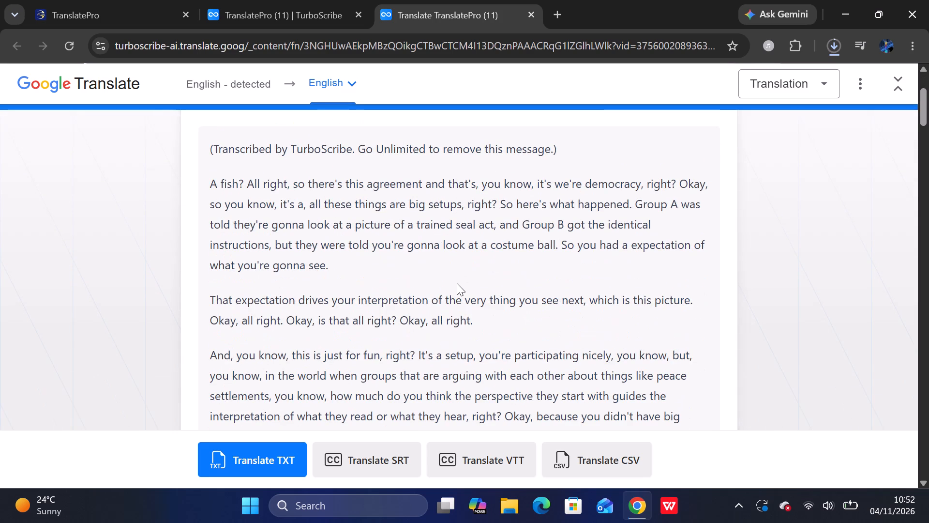
scroll(457, 283, "down", 1)
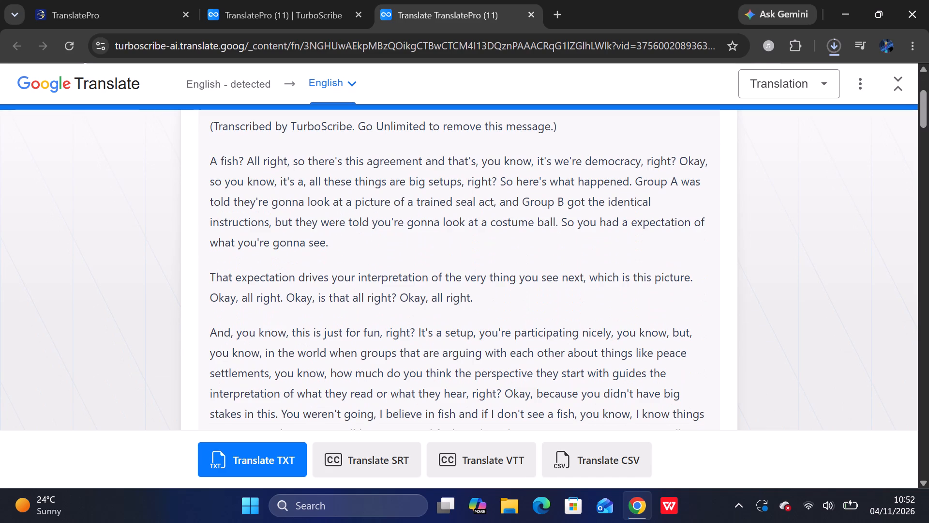
scroll(509, 261, "right", 1)
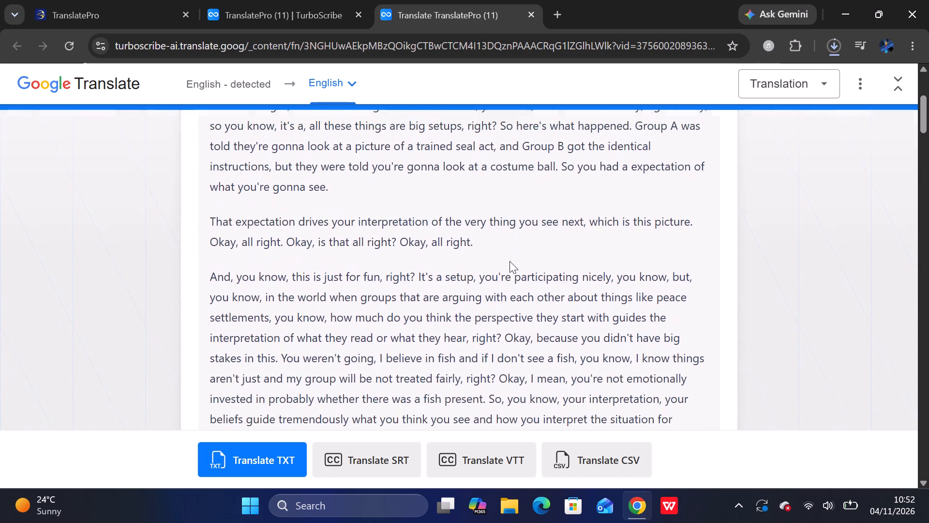
scroll(509, 261, "right", 1)
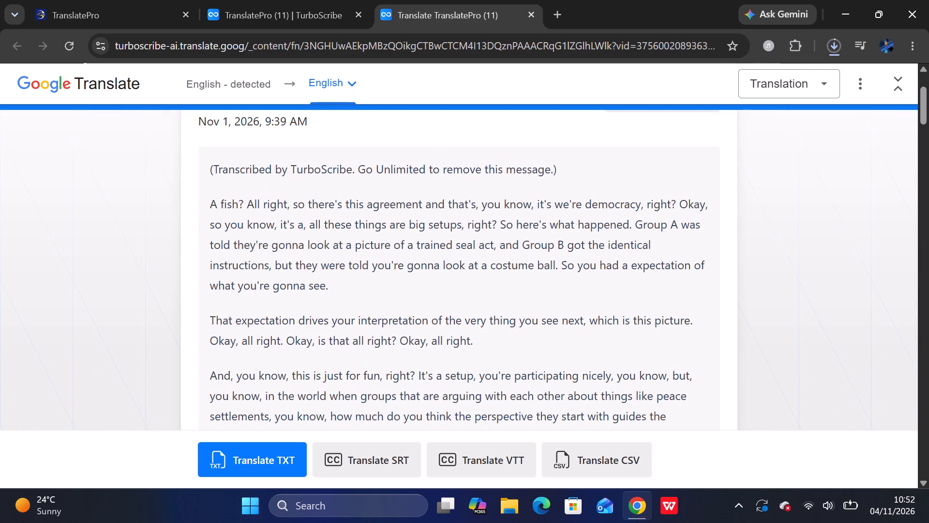
scroll(523, 174, "up", 2)
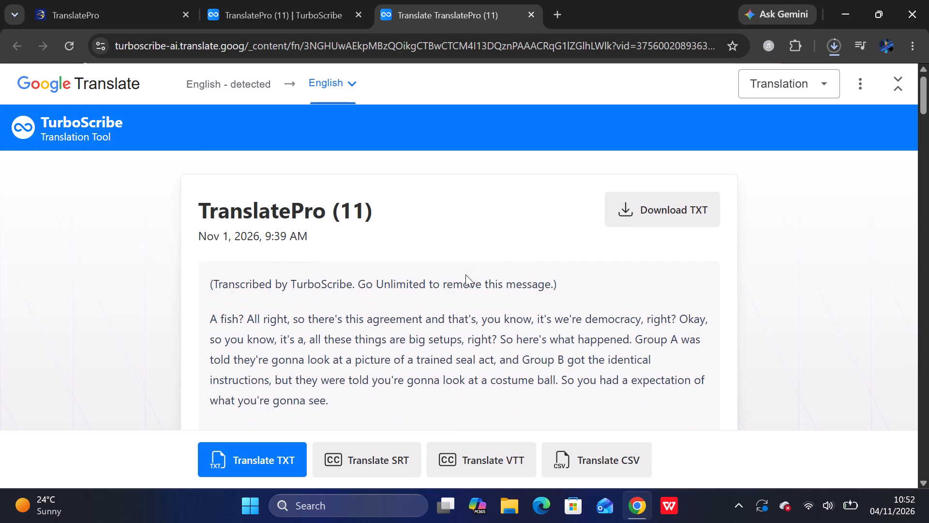
scroll(434, 292, "down", 1)
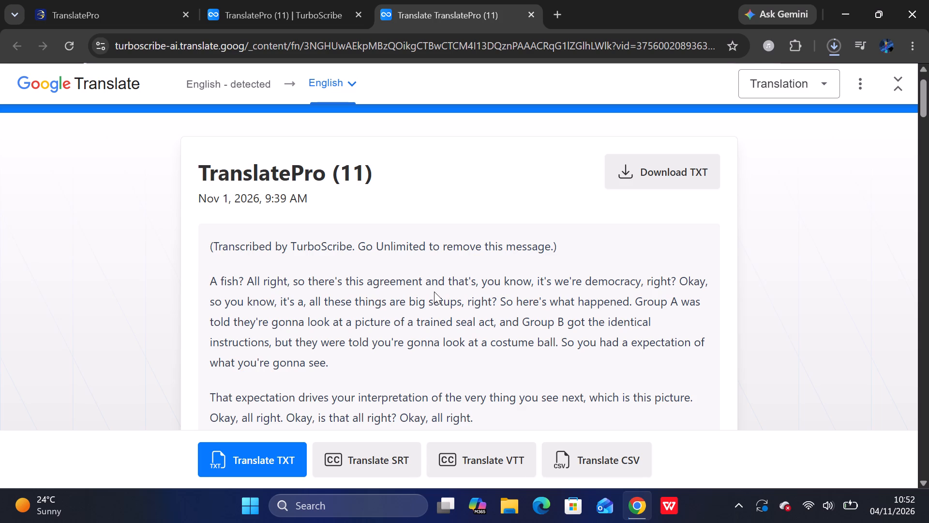
scroll(405, 380, "down", 1)
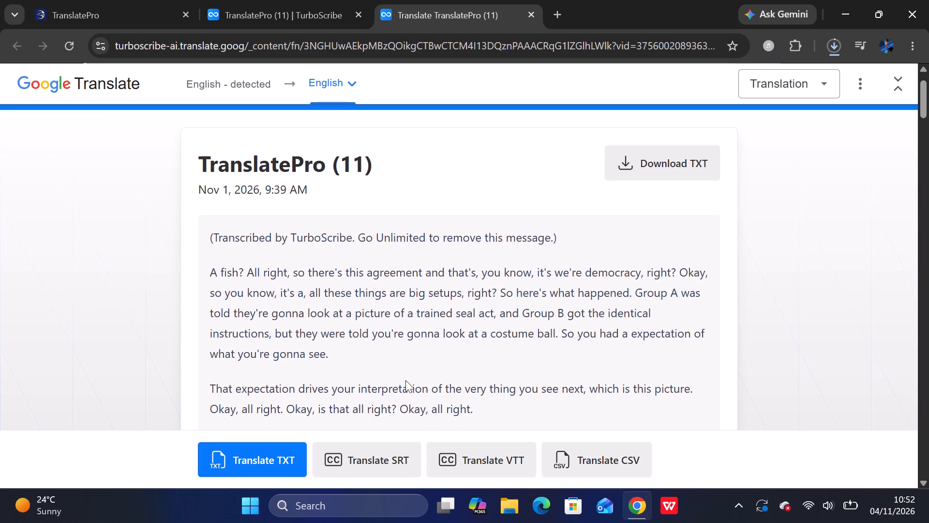
scroll(405, 380, "down", 2)
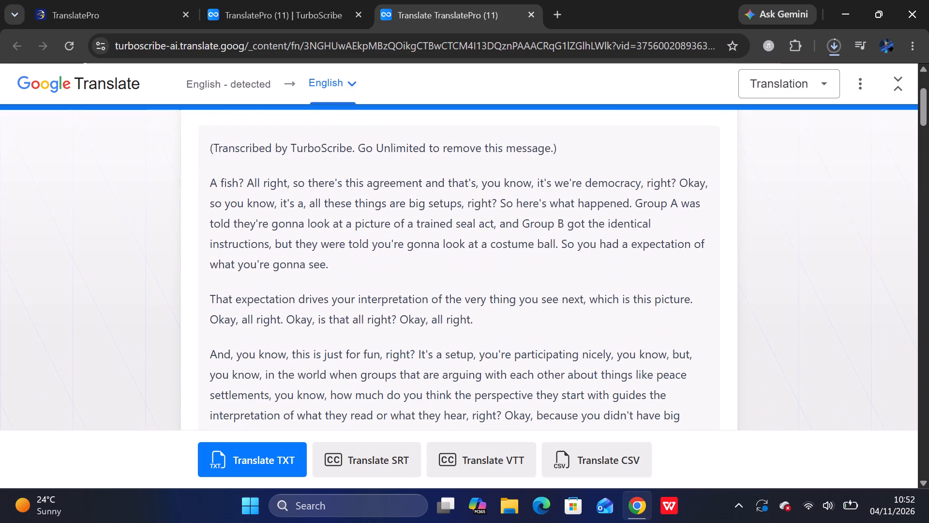
scroll(420, 333, "down", 3)
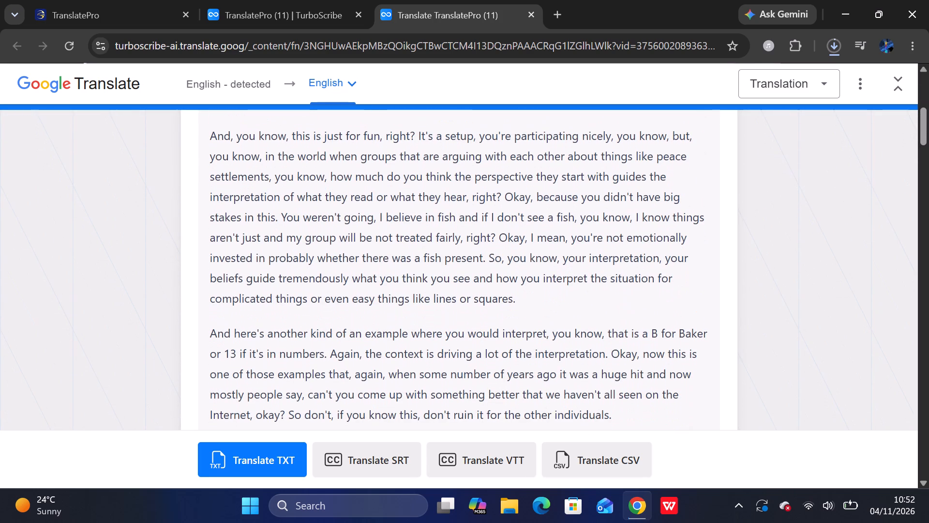
scroll(420, 333, "up", 4)
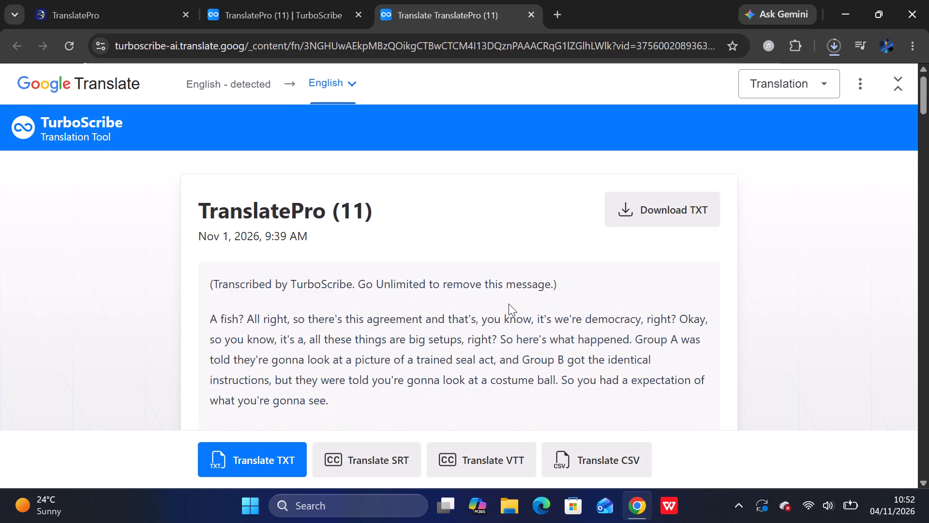
Download the TranslatePro (11) transcript as a TXT file.
left_click(633, 207)
Set the transcript's target language to French and look over the opening paragraphs of the translation.
scroll(421, 202, "down", 1)
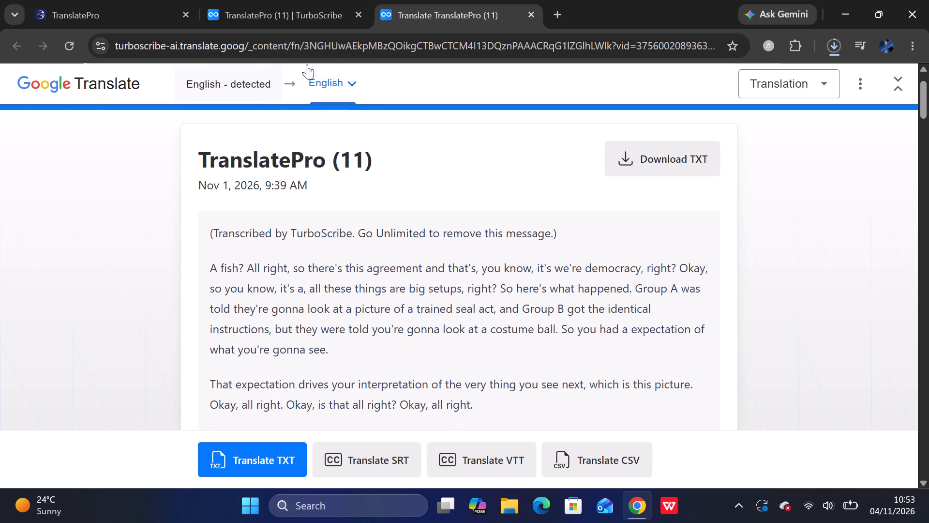
left_click(329, 83)
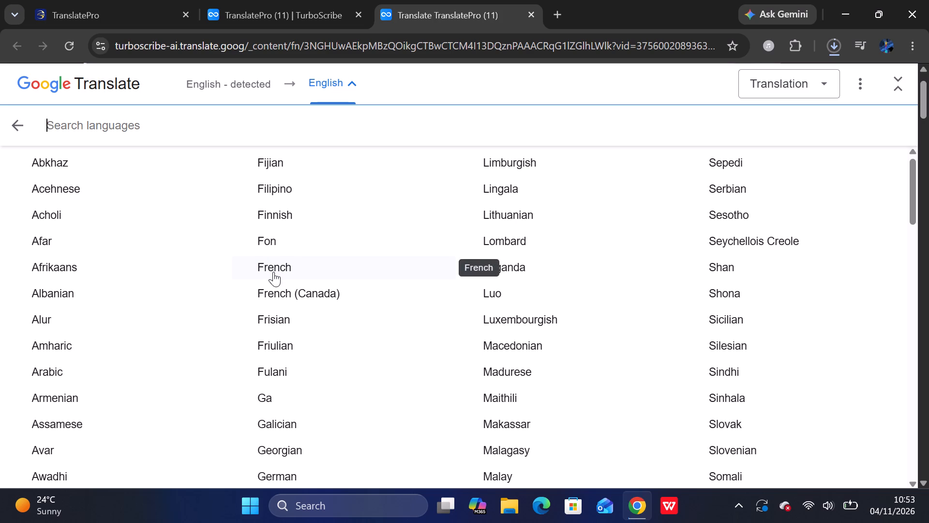
left_click(278, 268)
scroll(504, 296, "down", 1)
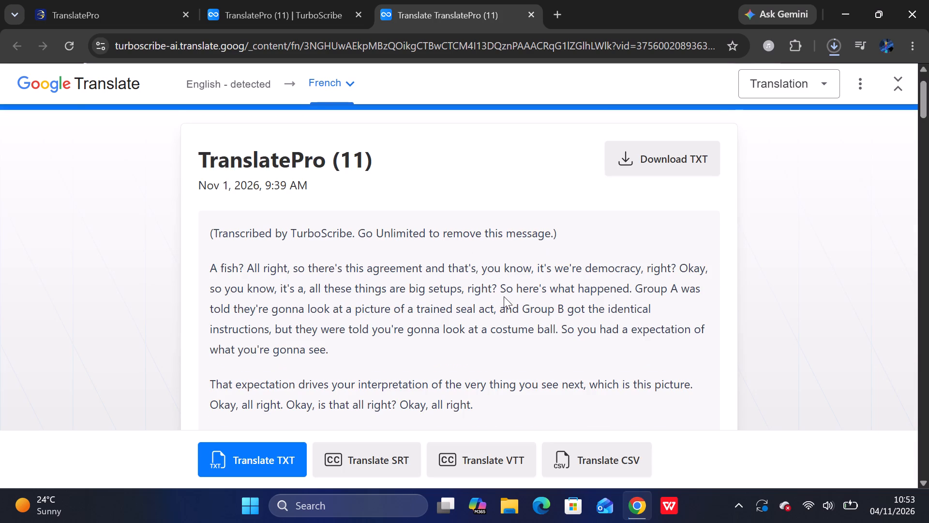
scroll(504, 296, "down", 2)
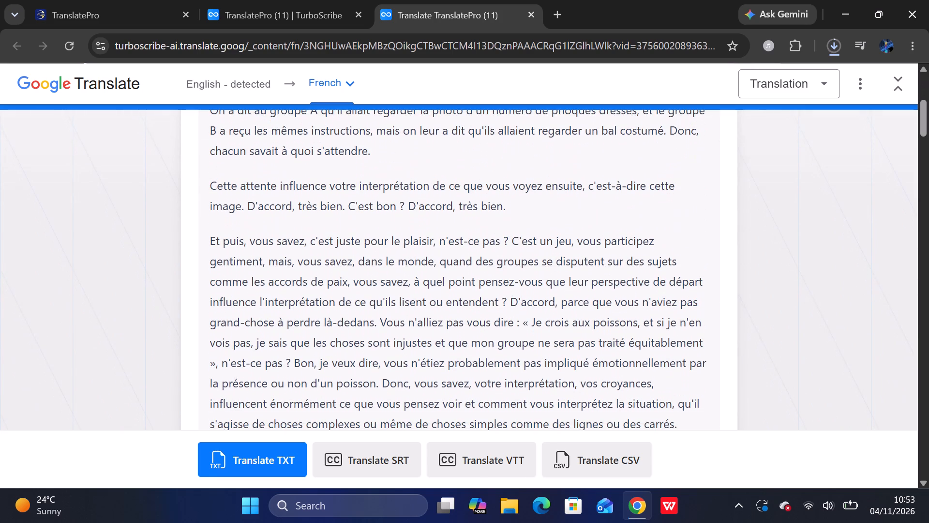
scroll(504, 296, "up", 1)
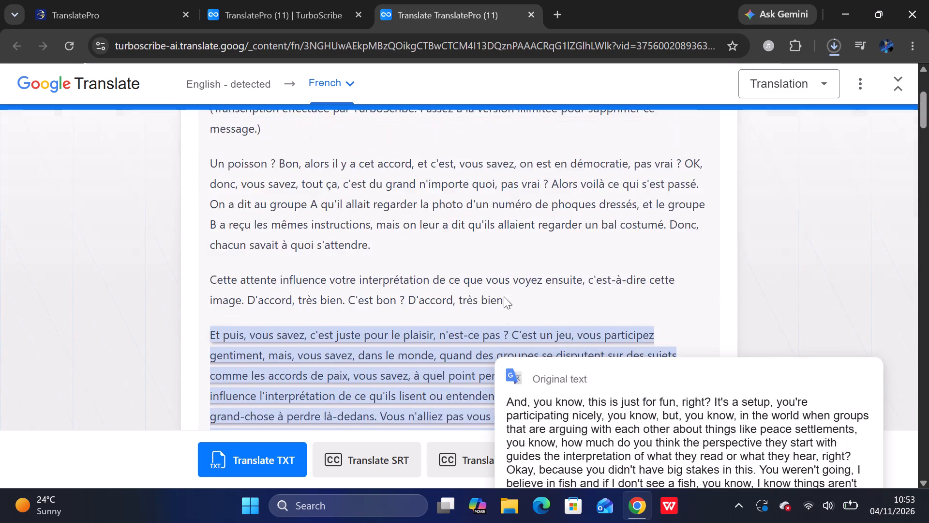
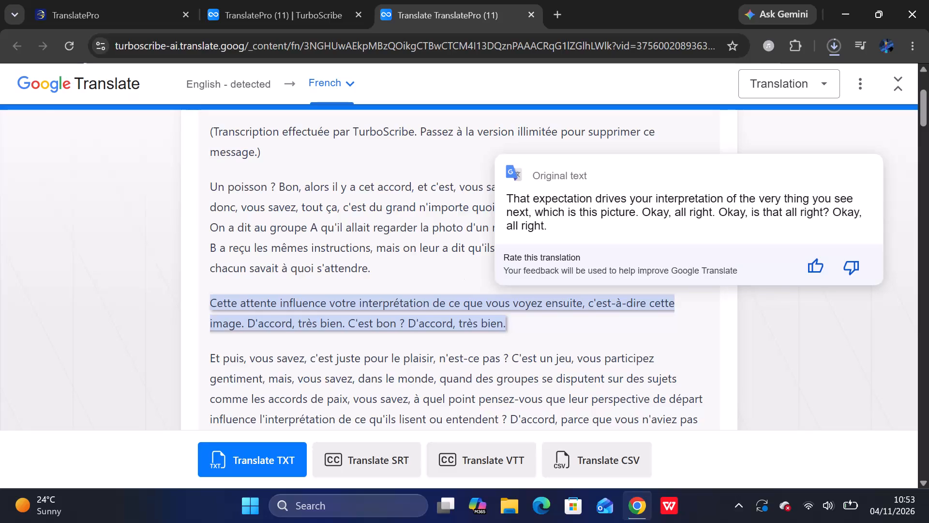
Look over the opening paragraphs of the French translation, from the fish remark to the passage on peace accords.
scroll(430, 233, "up", 2)
scroll(430, 233, "down", 2)
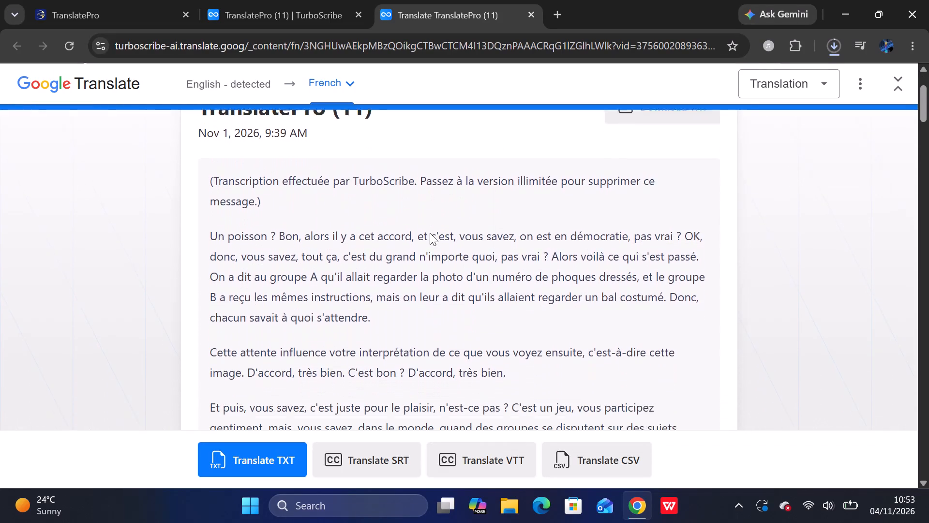
scroll(430, 233, "down", 2)
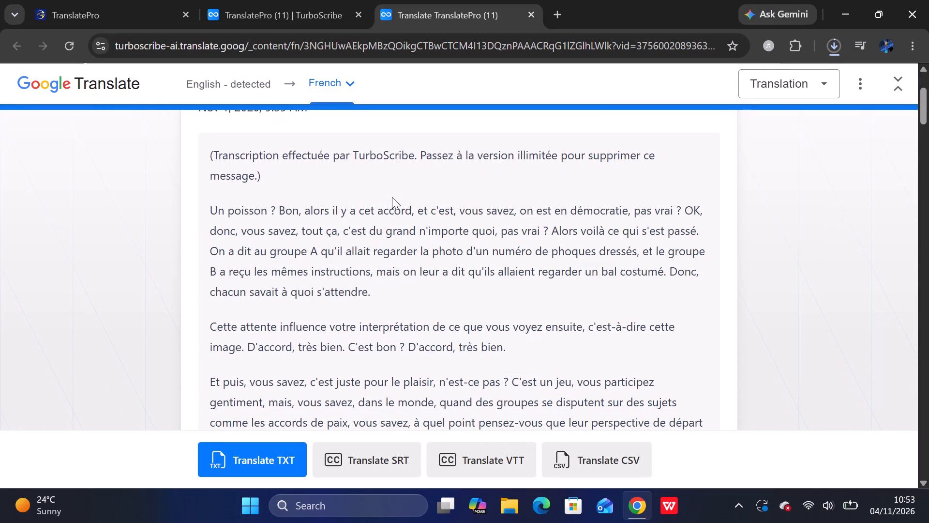
scroll(392, 197, "down", 2)
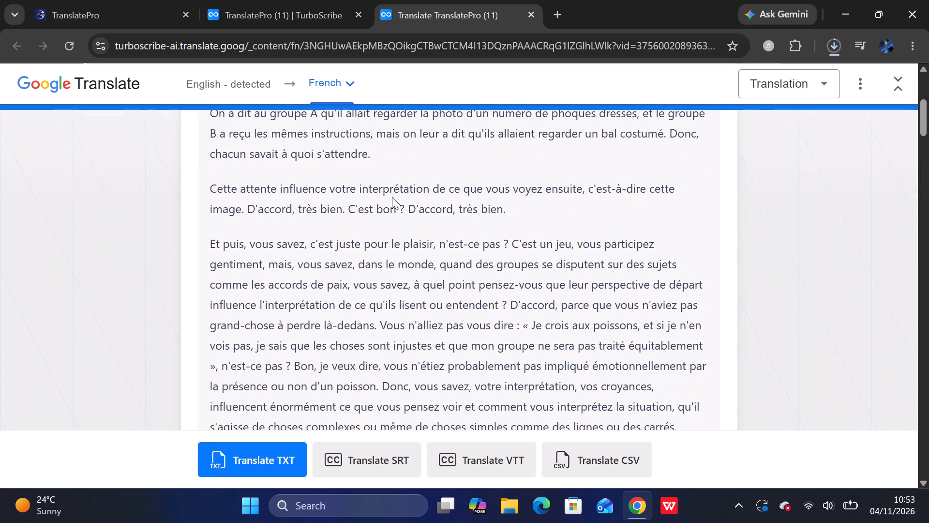
scroll(392, 197, "down", 1)
scroll(392, 197, "up", 3)
scroll(392, 197, "down", 1)
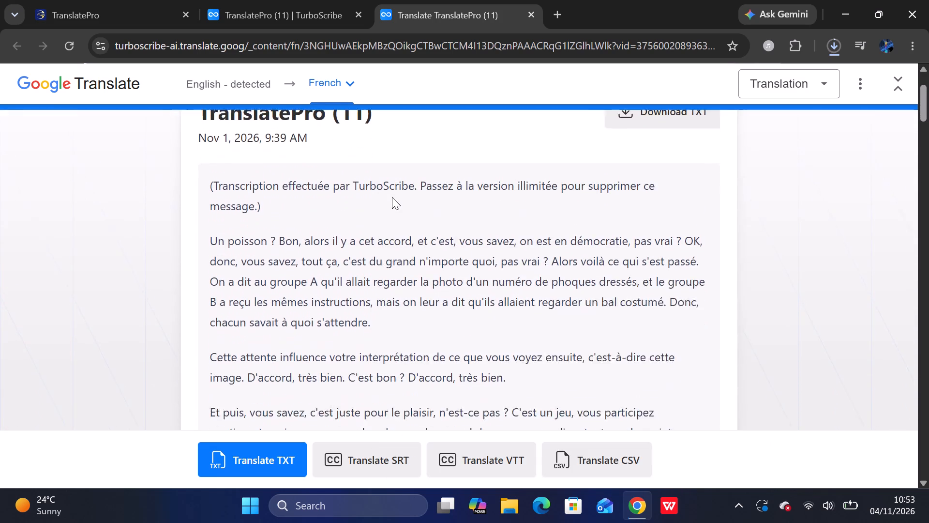
scroll(392, 197, "down", 1)
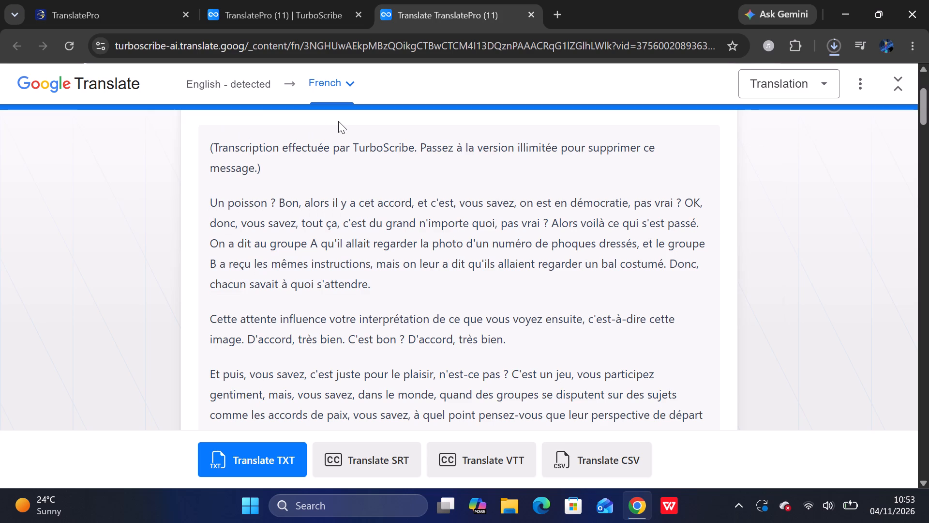
scroll(395, 176, "down", 1)
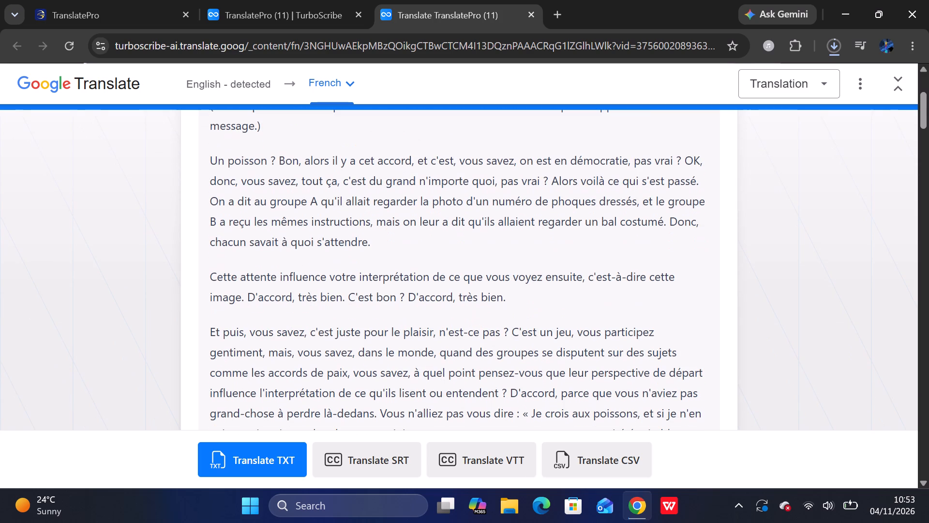
scroll(395, 176, "down", 1)
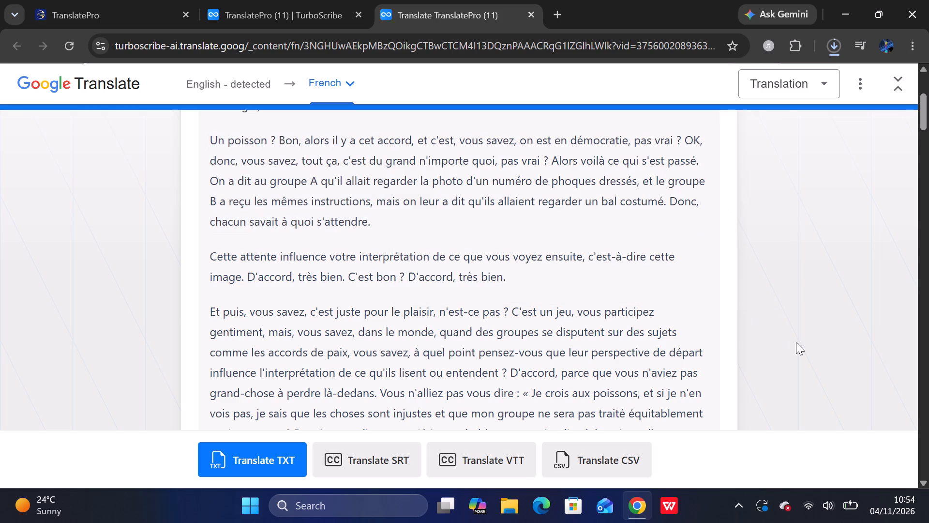
scroll(494, 255, "up", 3)
scroll(494, 255, "down", 1)
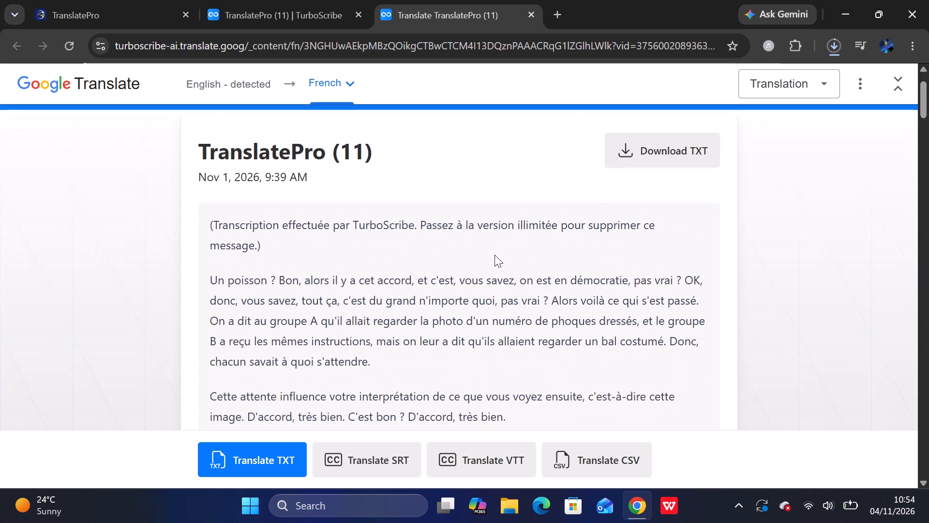
scroll(494, 255, "down", 1)
Download the French translation of TranslatePro (11) as a TXT file.
scroll(494, 255, "down", 1)
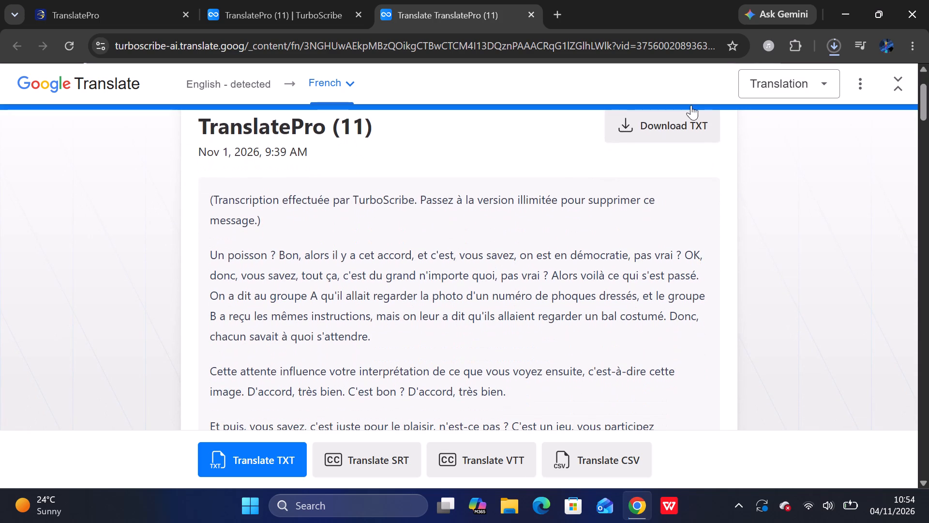
left_click(654, 126)
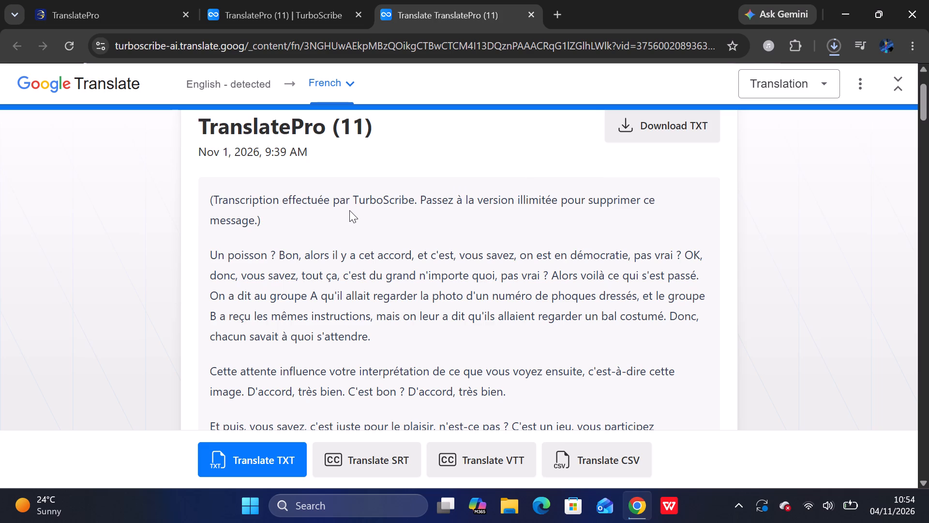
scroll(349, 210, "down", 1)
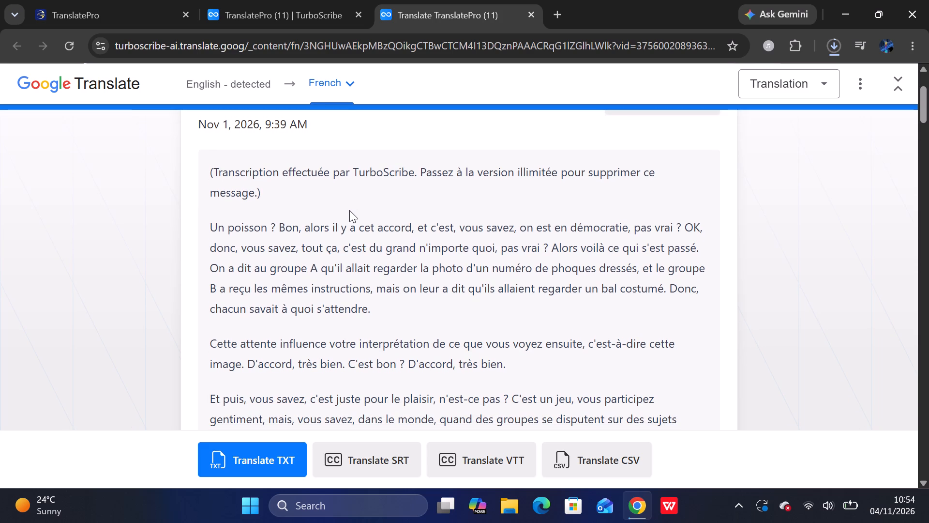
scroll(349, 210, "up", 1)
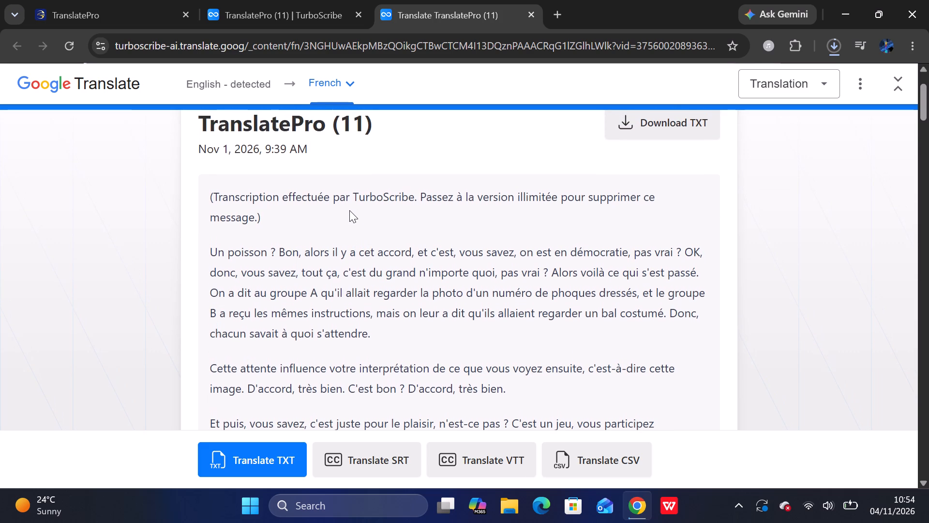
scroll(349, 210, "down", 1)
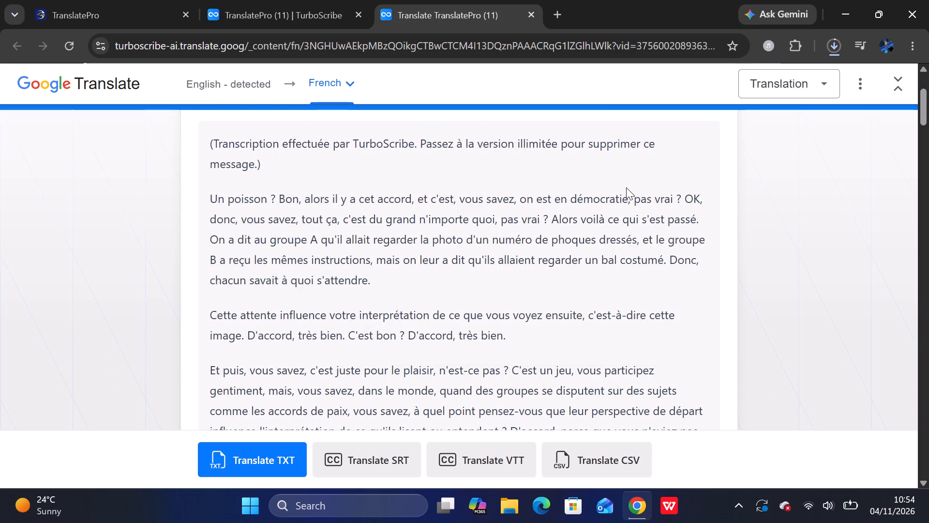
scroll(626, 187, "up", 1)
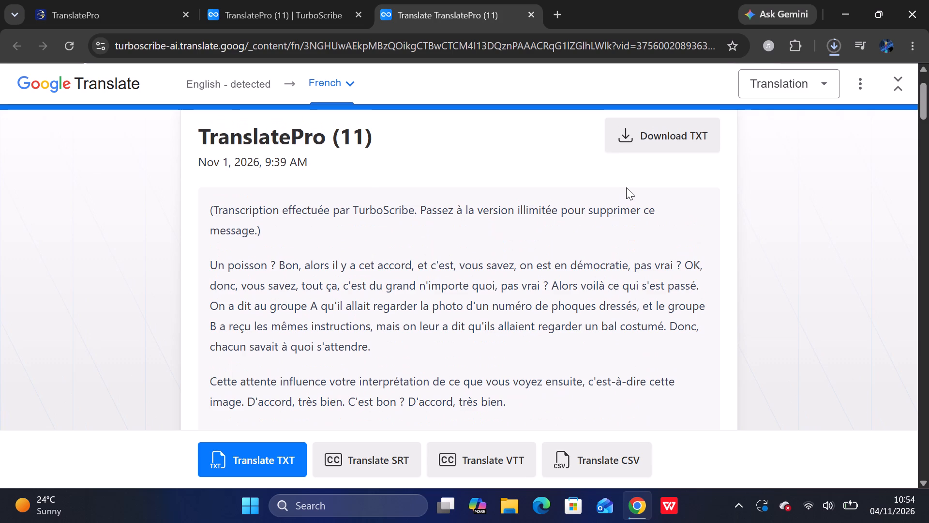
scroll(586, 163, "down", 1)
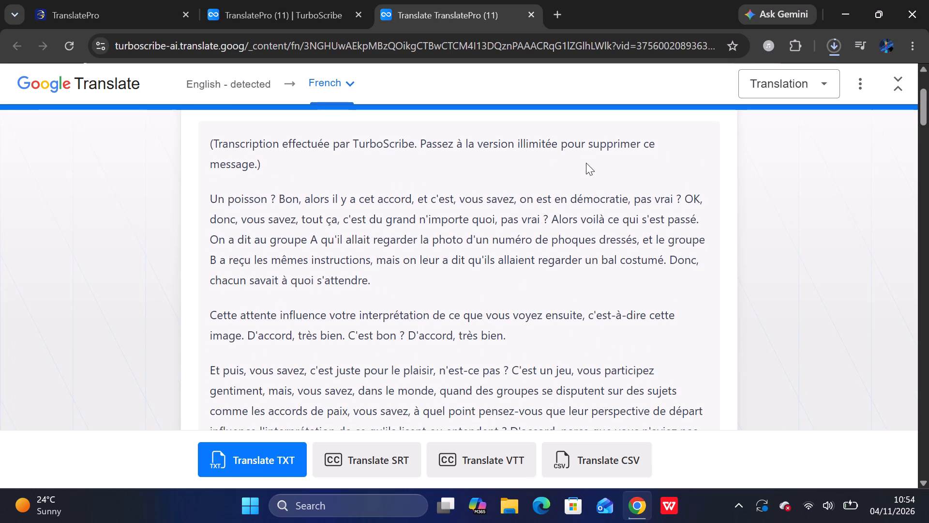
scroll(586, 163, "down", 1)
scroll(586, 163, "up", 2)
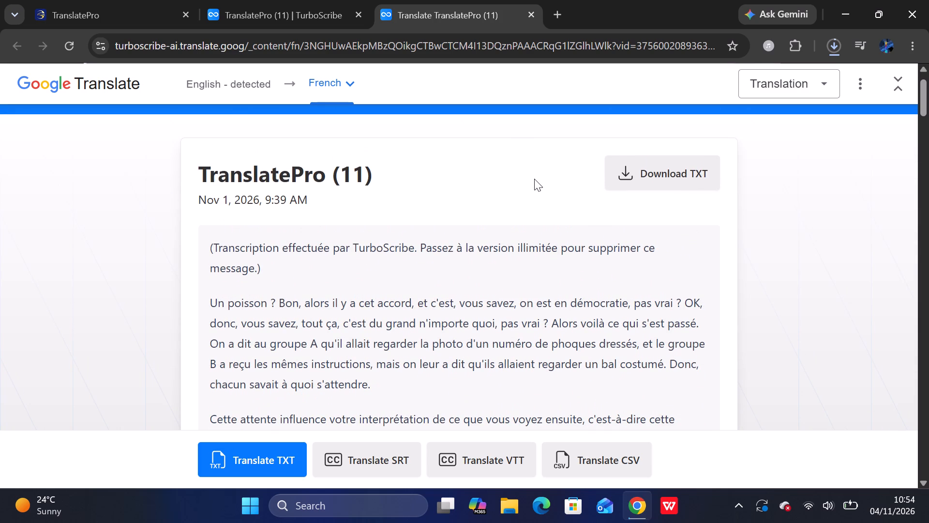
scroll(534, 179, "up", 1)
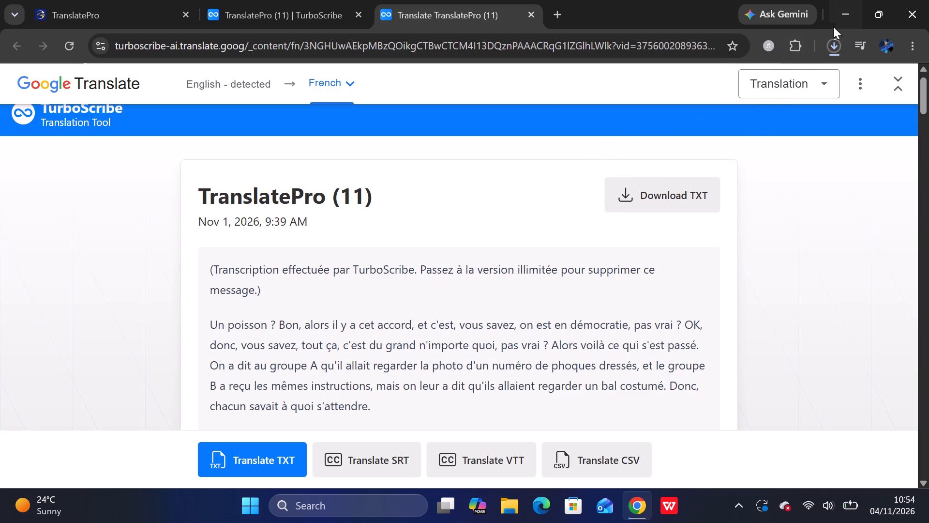
Show the downloaded TranslatePro (11) (2).txt file in its folder from the recent download history.
left_click(834, 46)
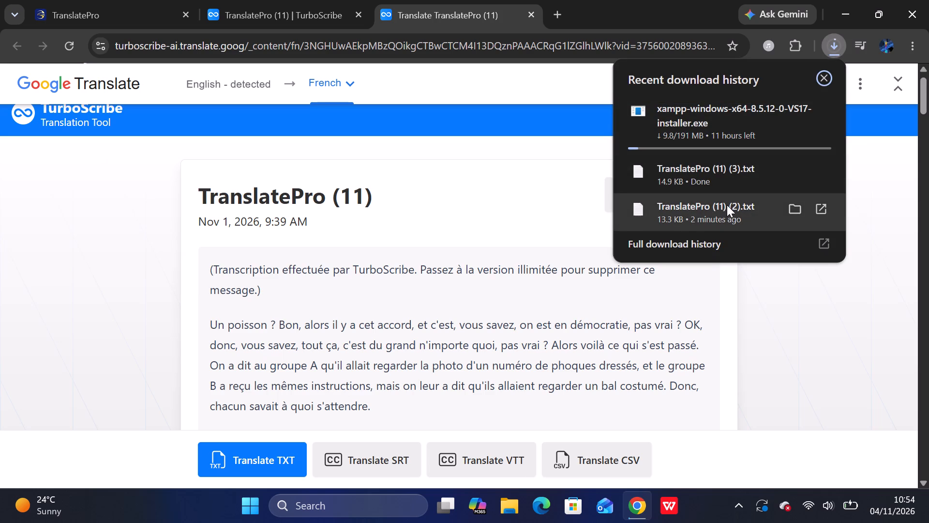
right_click(795, 206)
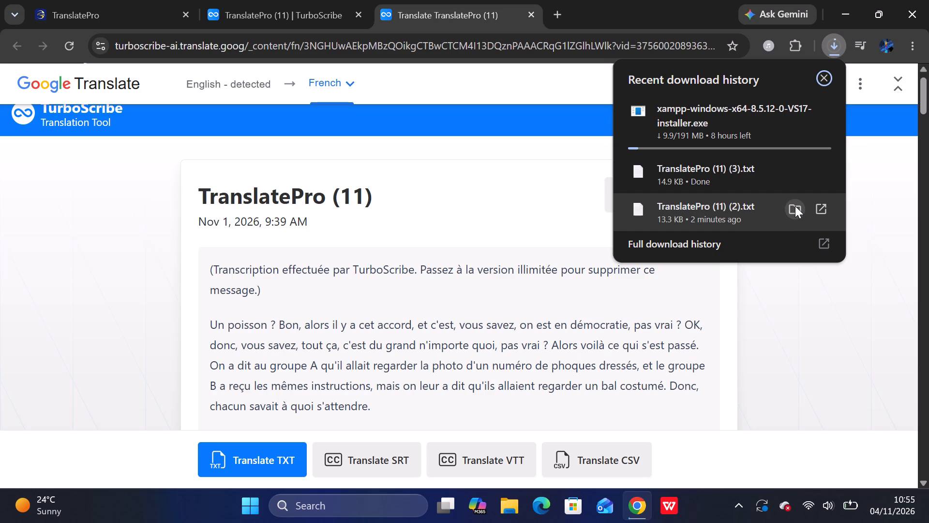
left_click(795, 206)
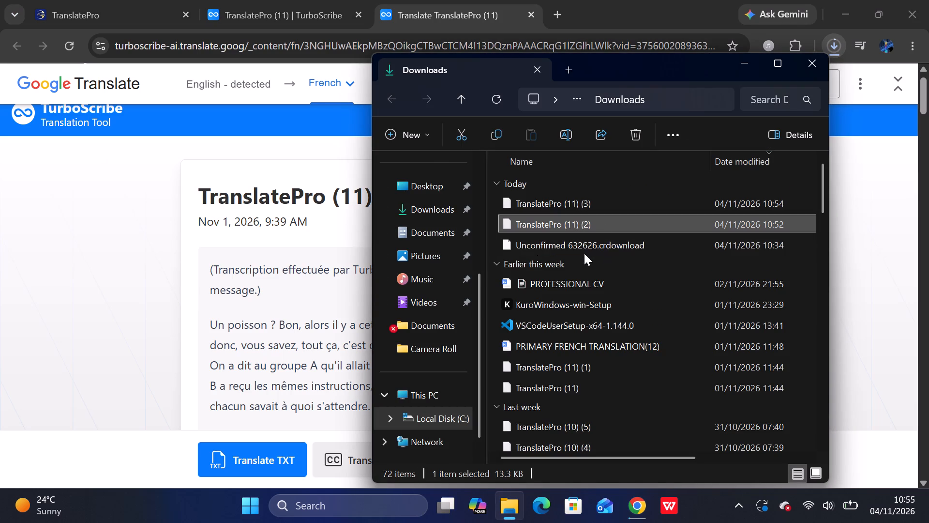
Open the TranslatePro (11) (2) text file in WPS Office with WPS Docs and maximize the window.
right_click(571, 220)
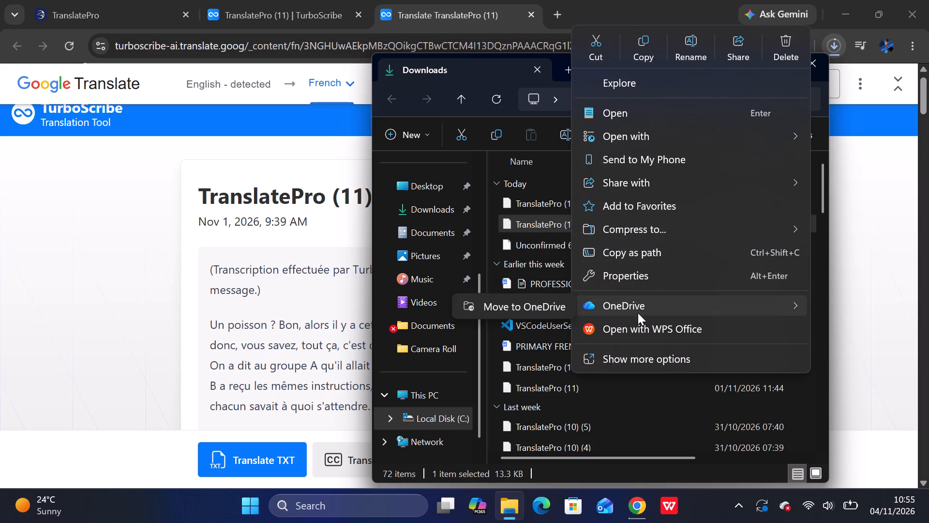
left_click(625, 327)
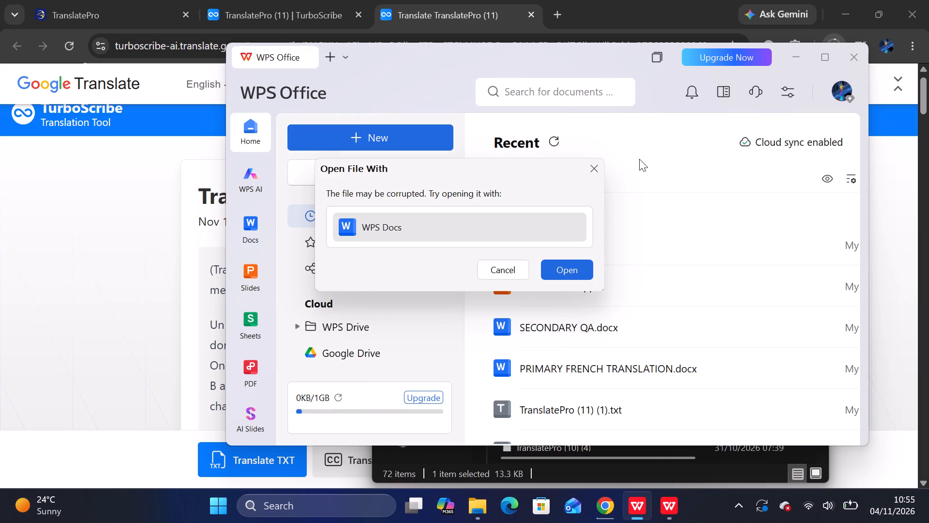
left_click(827, 57)
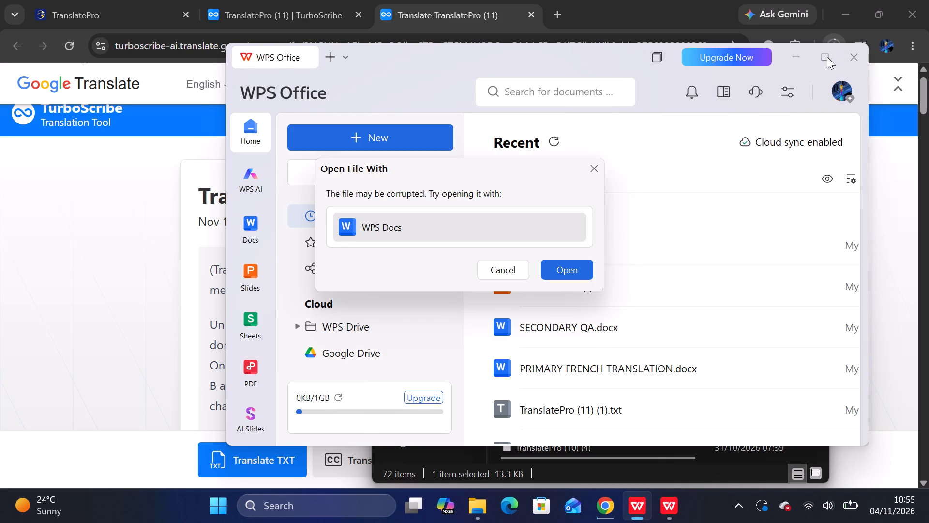
left_click(826, 56)
left_click(563, 264)
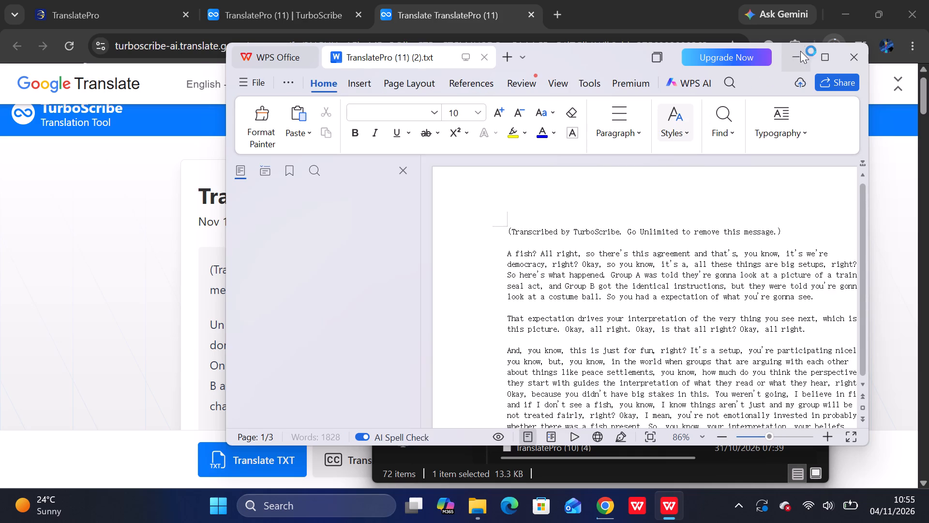
left_click(823, 61)
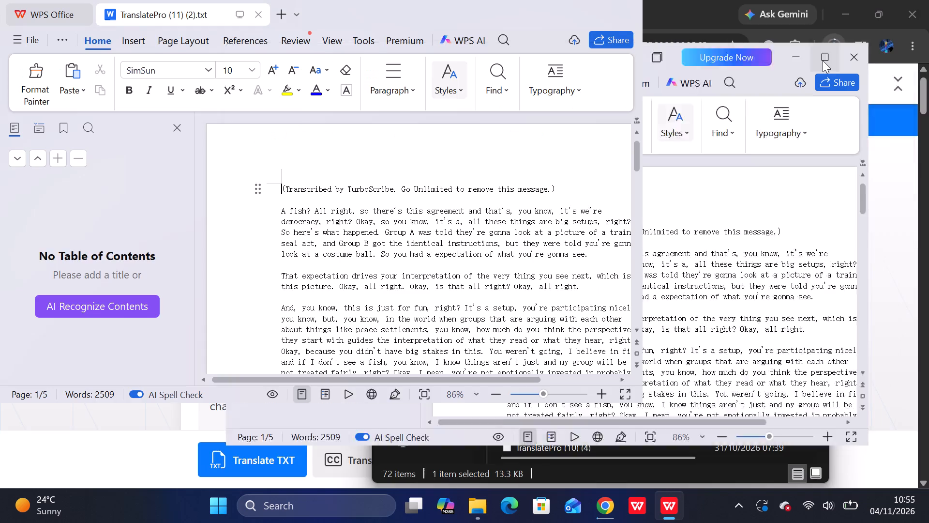
Delete the "Transcribed by TurboScribe" notice line at the beginning of the English transcript.
scroll(599, 289, "down", 1)
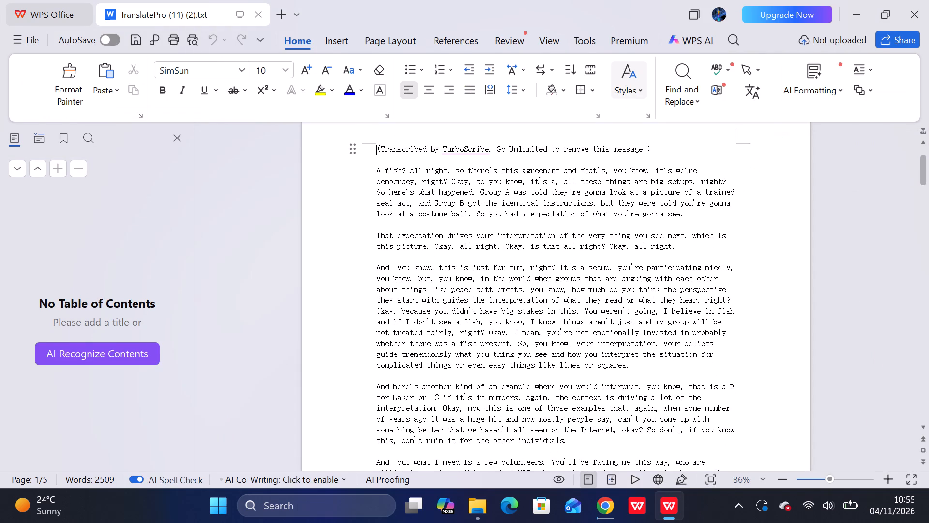
scroll(599, 289, "down", 1)
scroll(599, 289, "up", 1)
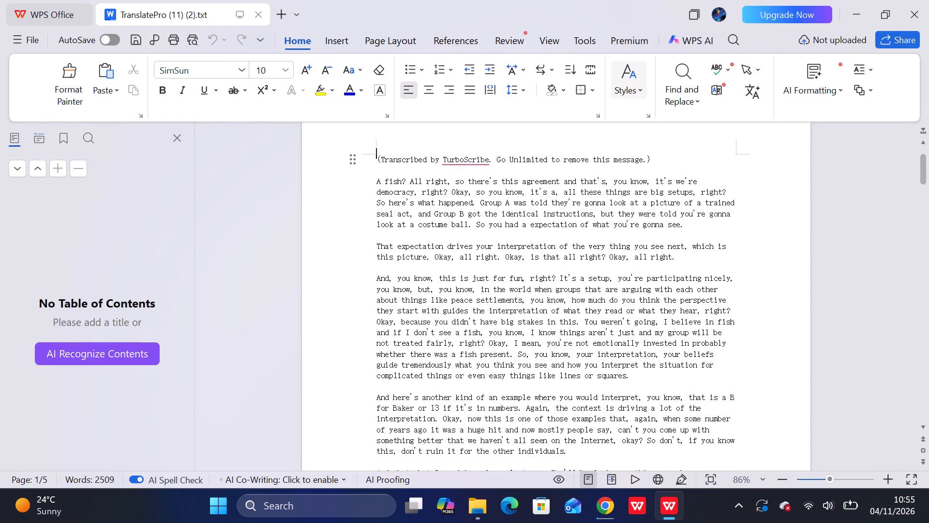
scroll(599, 289, "up", 1)
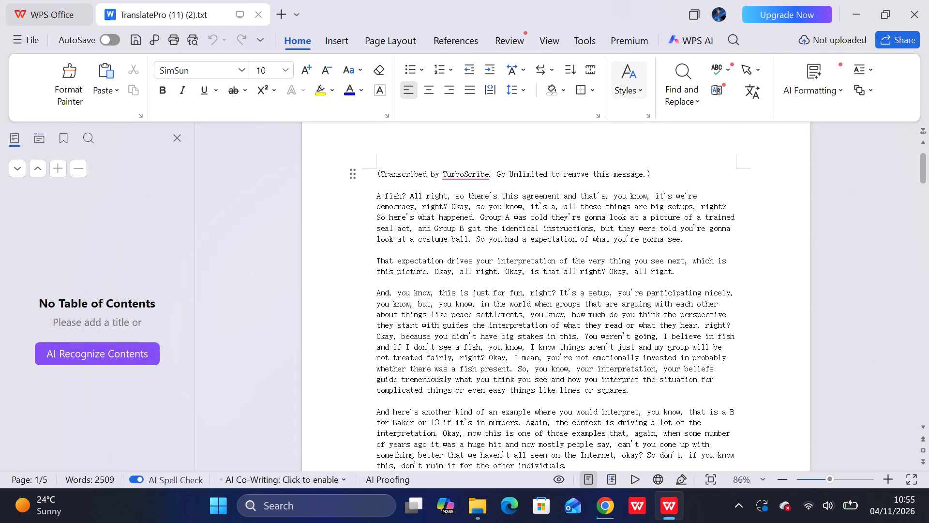
left_click(668, 172)
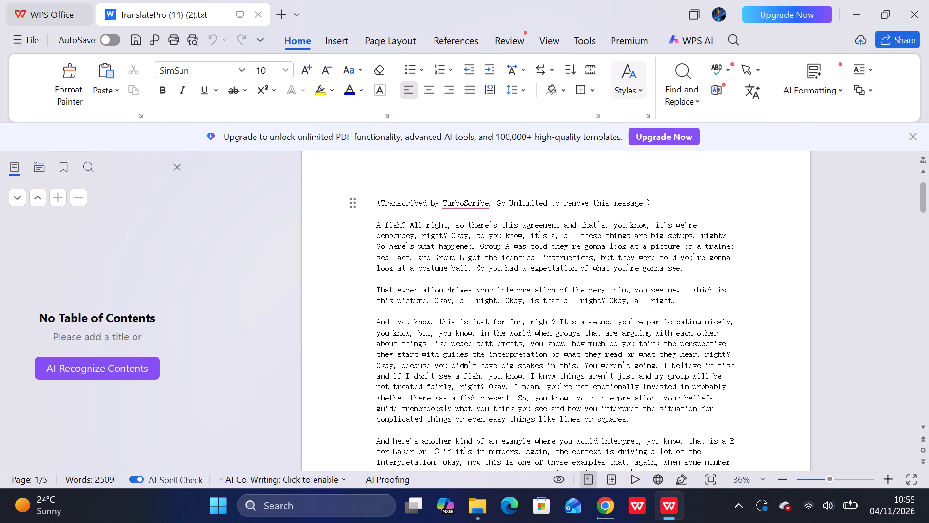
key("BackSpace")
key("BackSpace")
key("BackSpace")
key("BackSpace")
key("BackSpace")
key("BackSpace")
key("BackSpace")
key("BackSpace")
key("BackSpace")
key("BackSpace")
key("BackSpace")
key("BackSpace")
key("BackSpace")
key("BackSpace")
key("BackSpace")
key("BackSpace")
key("BackSpace")
key("BackSpace")
key("BackSpace")
key("BackSpace")
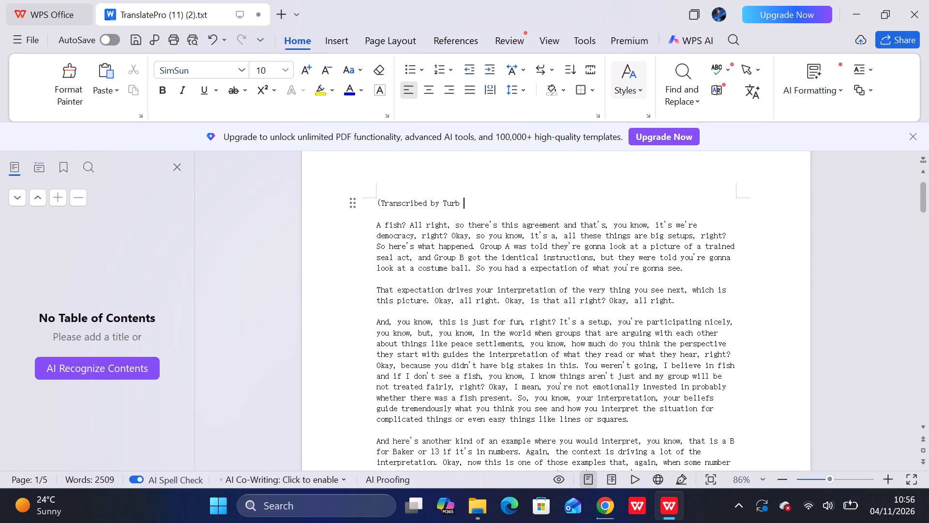
key("BackSpace")
key("BackSpace")
key("BackSpace")
key("BackSpace")
key("BackSpace")
key("BackSpace")
key("BackSpace")
key("BackSpace")
key("BackSpace")
key("BackSpace")
key("BackSpace")
key("BackSpace")
key("BackSpace")
key("BackSpace")
key("BackSpace")
key("BackSpace")
key("BackSpace")
key("BackSpace")
key("BackSpace")
key("BackSpace")
key("BackSpace")
Delete the "Transcribed by TurboScribe" notice line at the end of the English transcript.
scroll(606, 338, "down", 3)
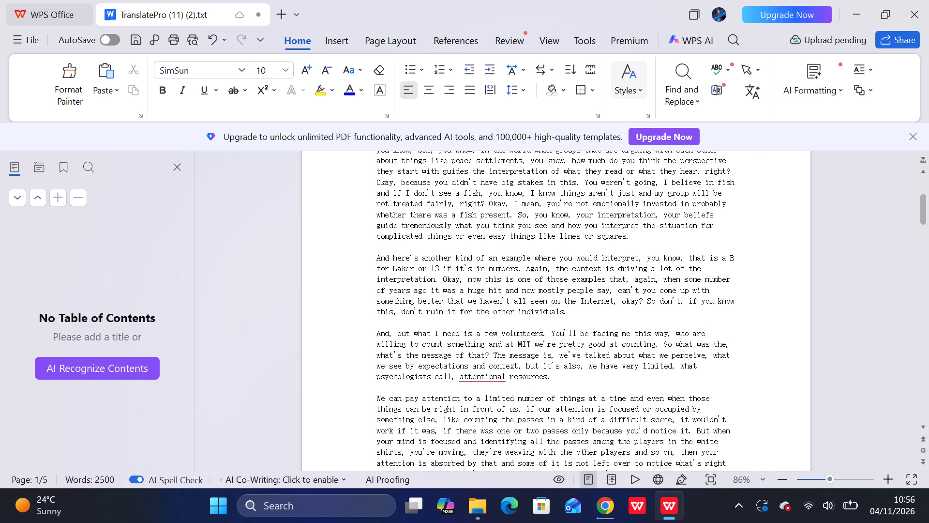
scroll(606, 338, "down", 14)
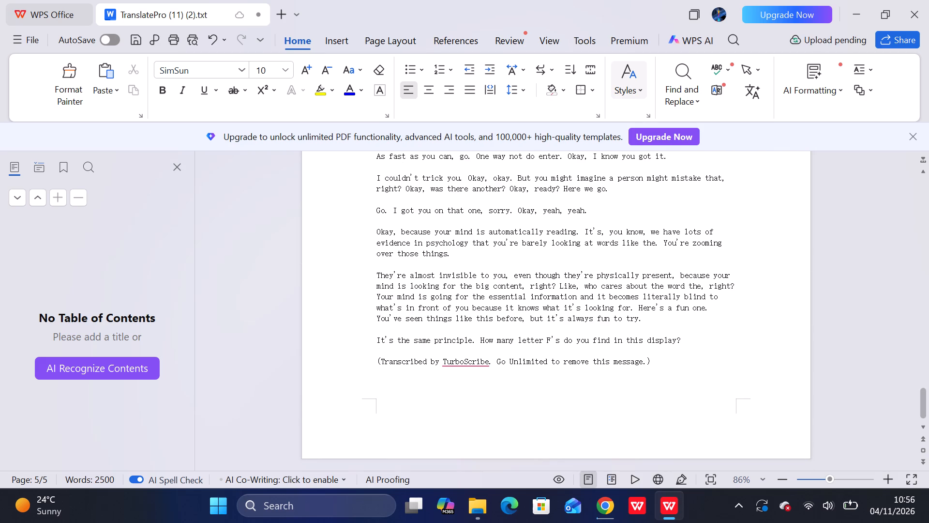
left_click(658, 358)
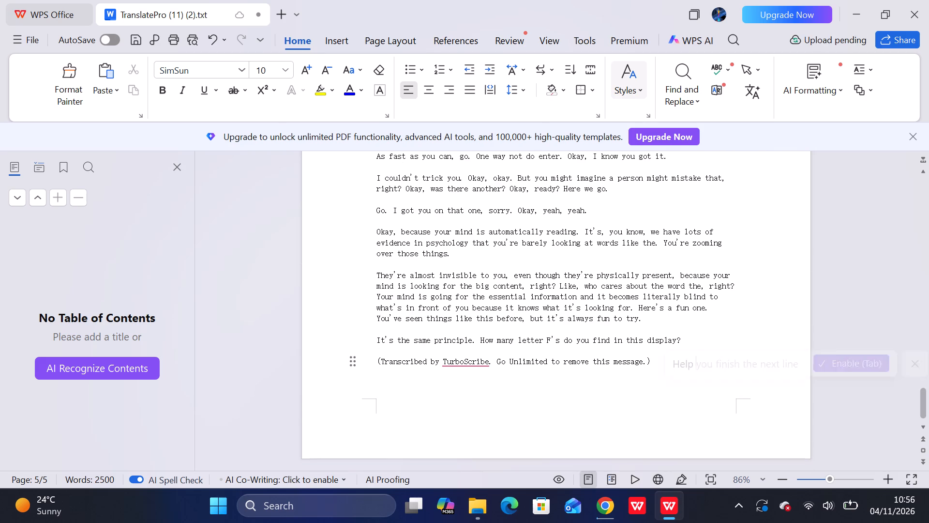
key("BackSpace")
key("BackSpace")
key("BackSpace")
key("BackSpace")
key("BackSpace")
key("BackSpace")
key("BackSpace")
key("BackSpace")
key("BackSpace")
key("BackSpace")
key("BackSpace")
key("BackSpace")
key("BackSpace")
key("BackSpace")
key("BackSpace")
key("BackSpace")
key("BackSpace")
key("BackSpace")
key("BackSpace")
key("BackSpace")
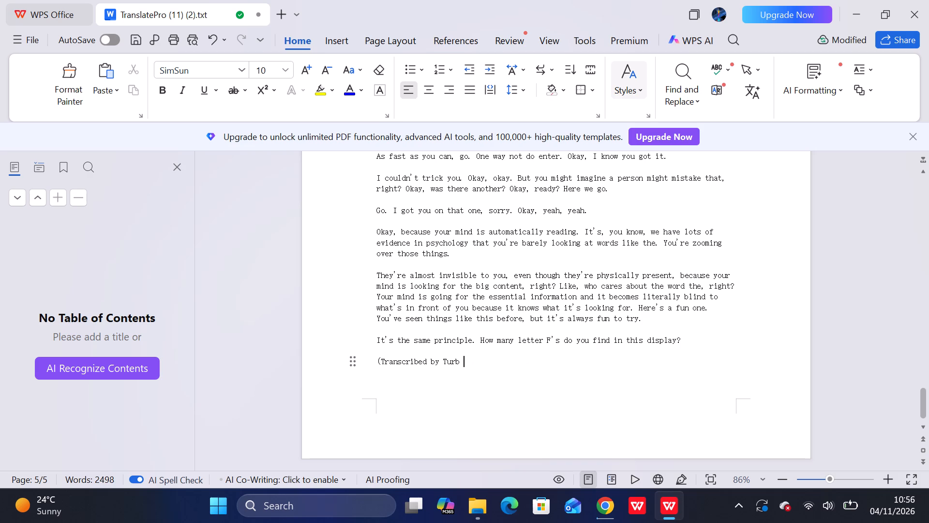
key("BackSpace")
key("BackSpace")
key("BackSpace")
key("BackSpace")
Copy the entire text of the cleaned English transcript.
scroll(722, 291, "up", 12)
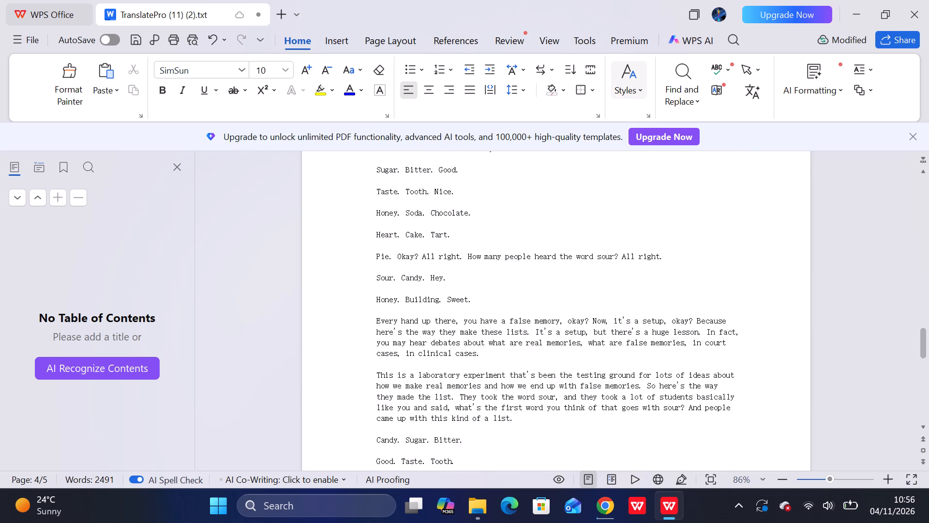
scroll(722, 291, "up", 10)
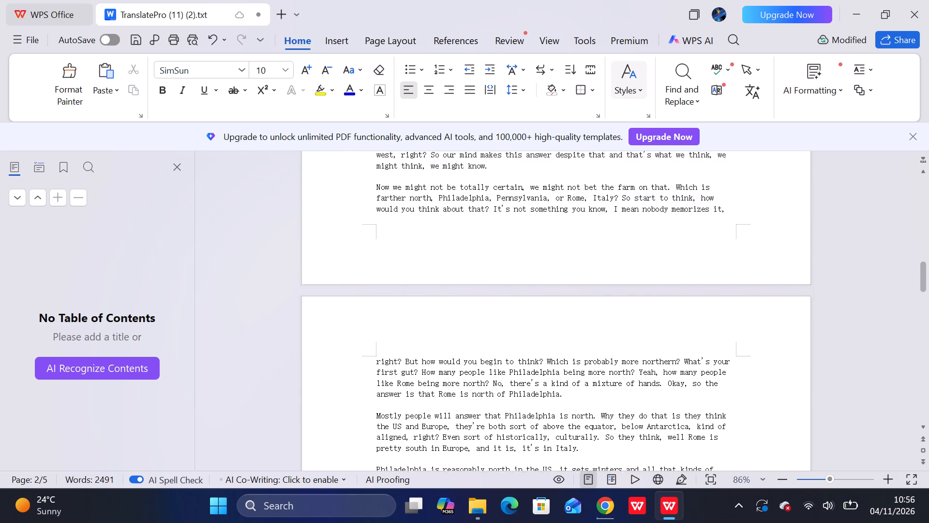
scroll(722, 291, "up", 11)
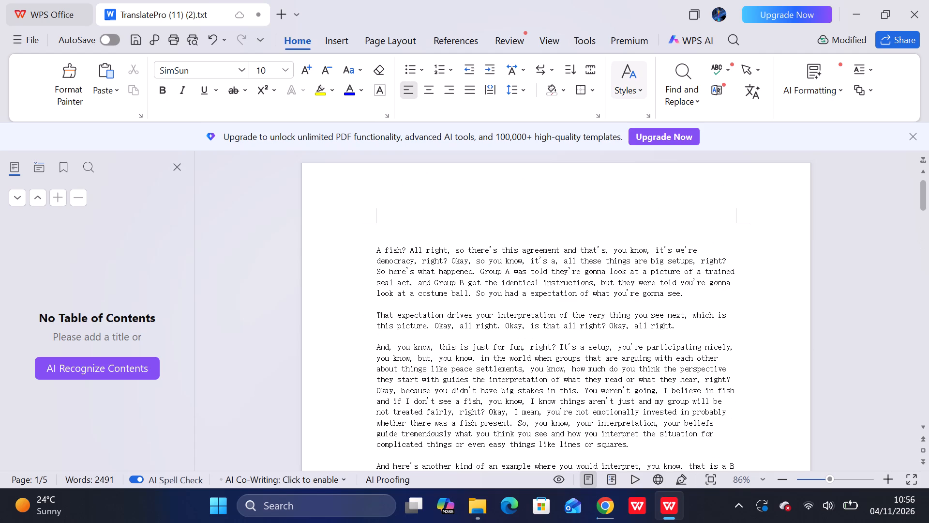
key("ctrl+a")
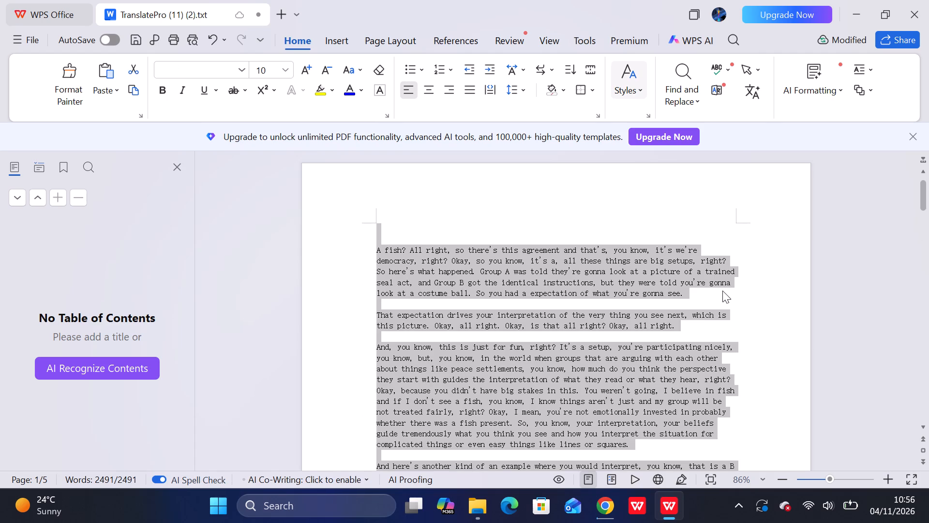
key("ctrl+c")
Close the TranslatePro (11) (2).txt document window without saving the changes.
left_click(882, 15)
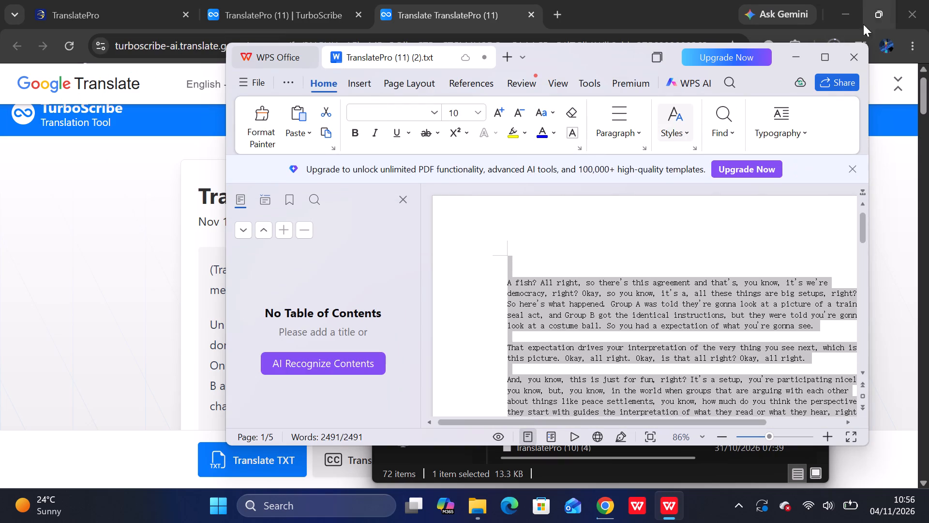
left_click(852, 53)
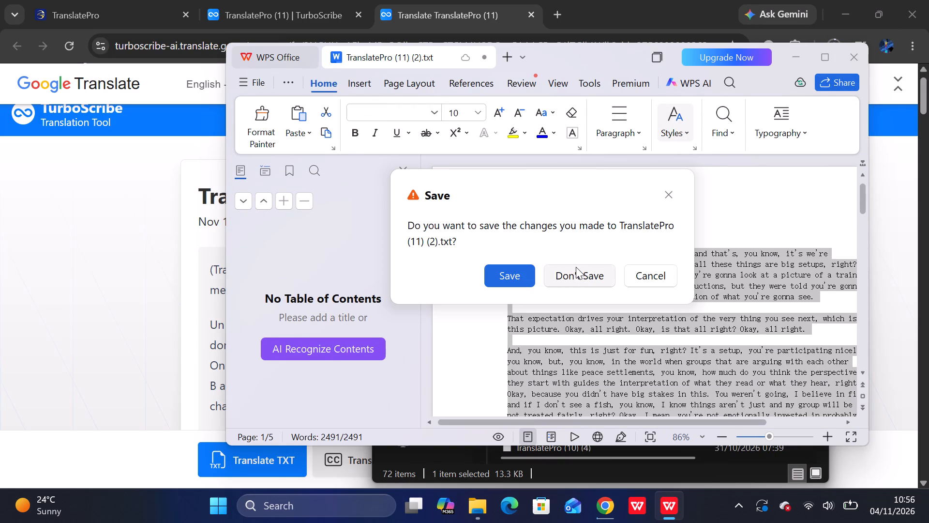
left_click(576, 267)
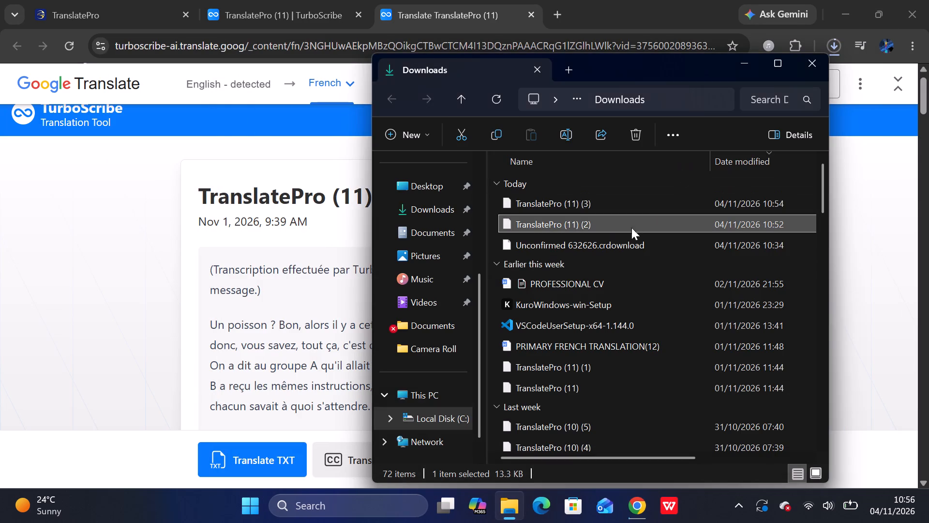
Open the TranslatePro (11) (3) text file from the Downloads folder in WPS Office with WPS Docs.
right_click(561, 203)
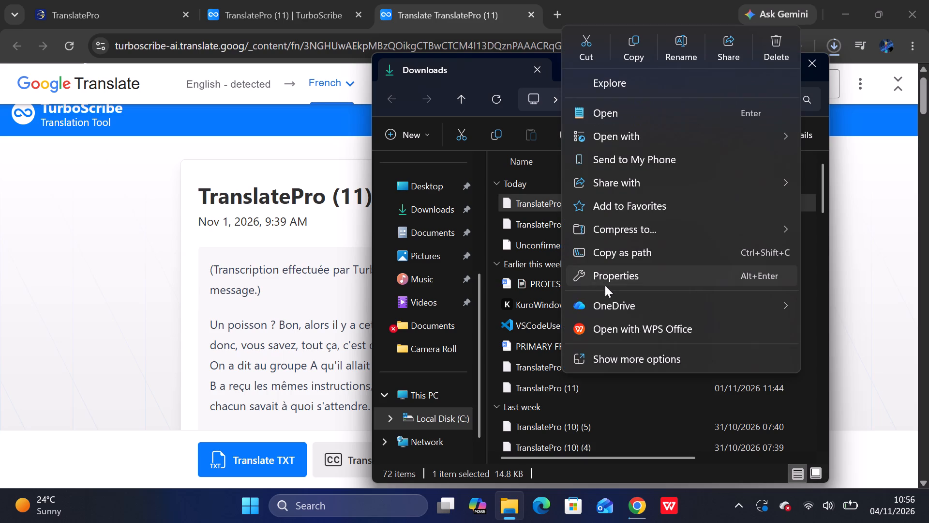
double_click(612, 327)
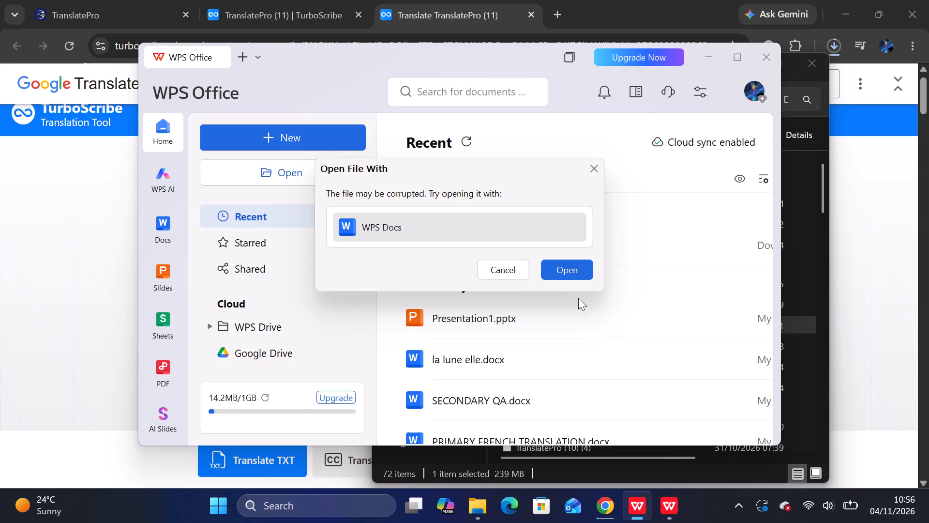
double_click(563, 267)
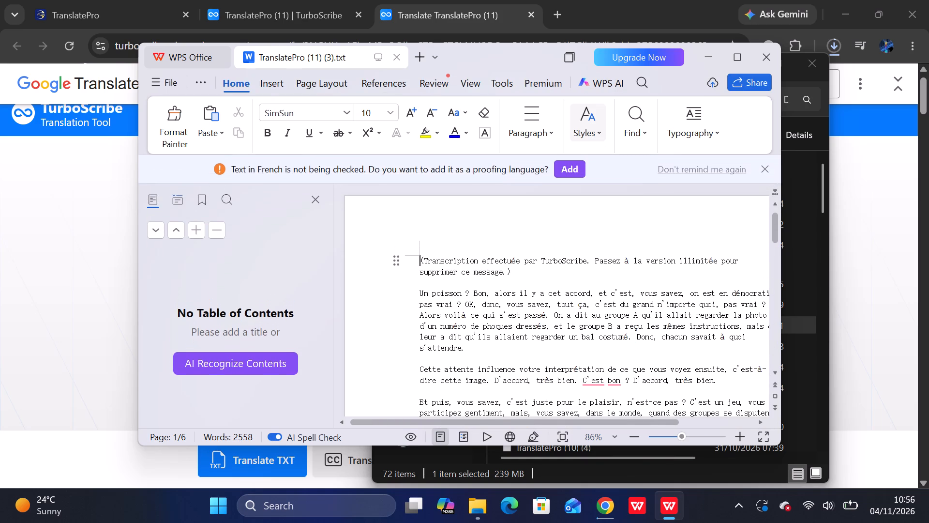
Delete the "Transcription effectuée par TurboScribe" notice at the beginning of the French translation.
left_click(516, 273)
key("BackSpace")
key("BackSpace")
key("BackSpace")
key("BackSpace")
key("BackSpace")
key("BackSpace")
key("BackSpace")
key("BackSpace")
key("BackSpace")
key("BackSpace")
key("BackSpace")
key("BackSpace")
key("BackSpace")
key("BackSpace")
key("BackSpace")
key("BackSpace")
key("BackSpace")
key("BackSpace")
key("BackSpace")
key("BackSpace")
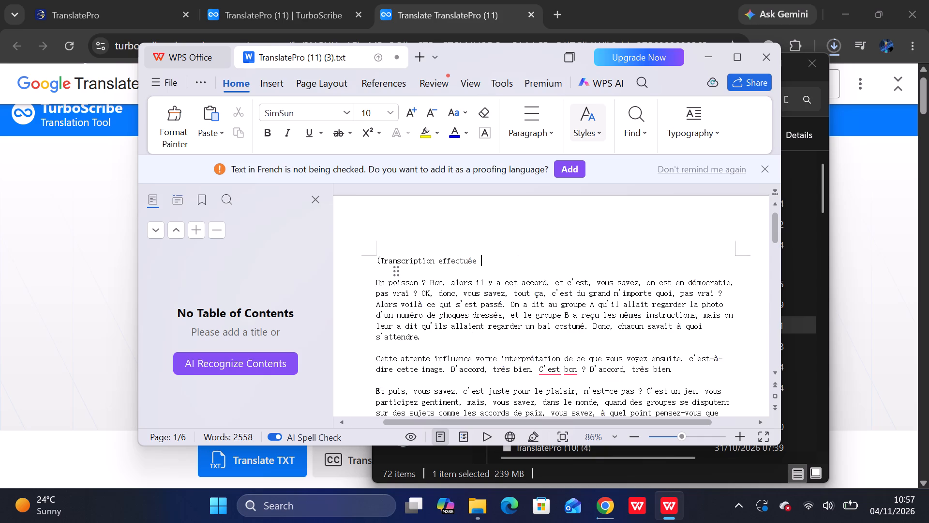
key("BackSpace")
key("BackSpace")
key("BackSpace")
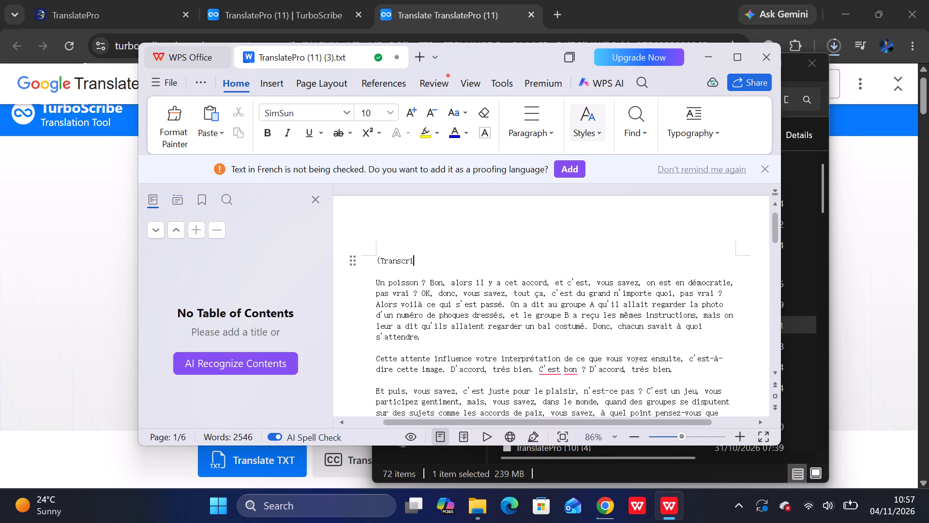
key("BackSpace")
key("BackSpace")
key("BackSpace")
key("BackSpace")
key("BackSpace")
key("BackSpace")
key("BackSpace")
key("BackSpace")
key("BackSpace")
key("BackSpace")
key("BackSpace")
Delete the "Transcription effectuée par TurboScribe" notice at the end of the French translation.
scroll(516, 273, "down", 10)
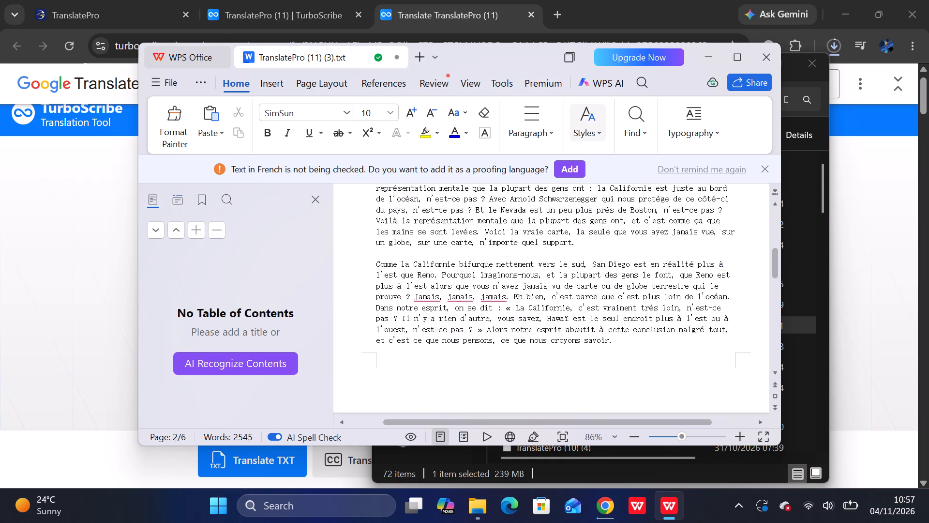
scroll(516, 273, "down", 14)
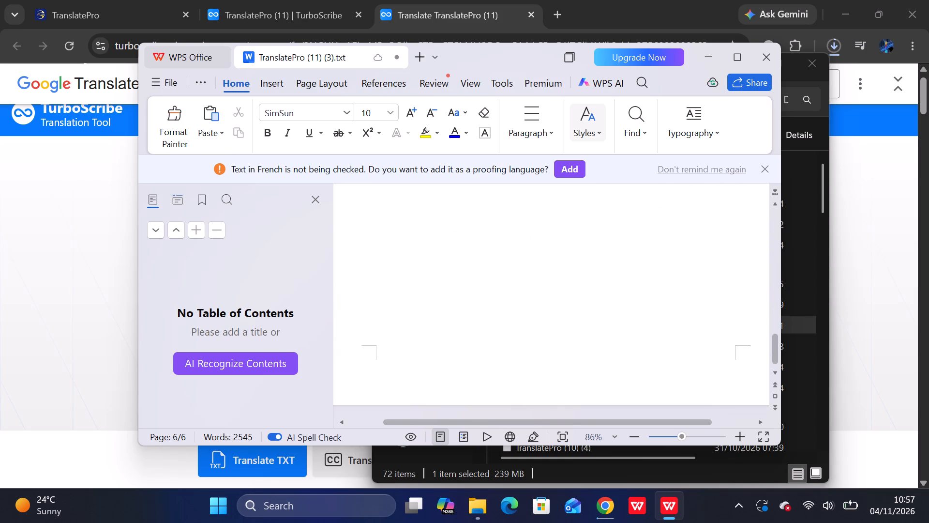
scroll(510, 228, "up", 5)
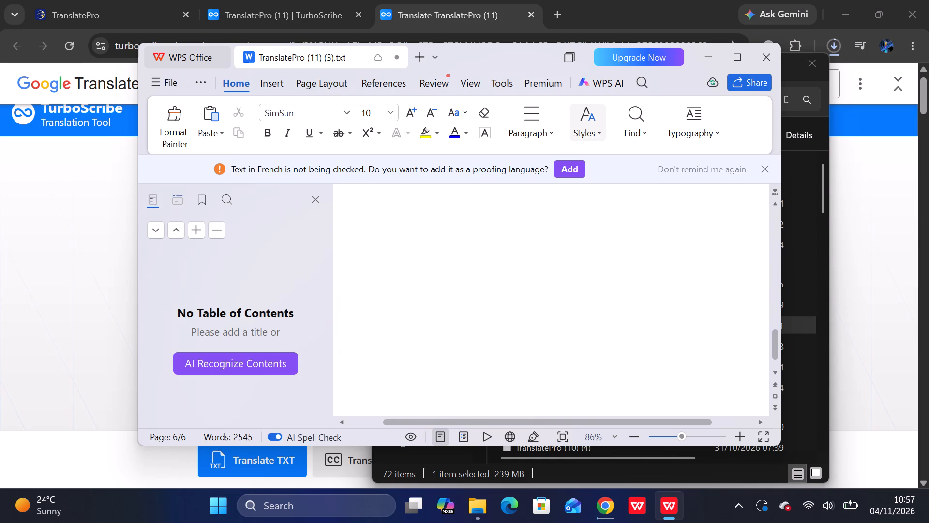
scroll(510, 228, "up", 3)
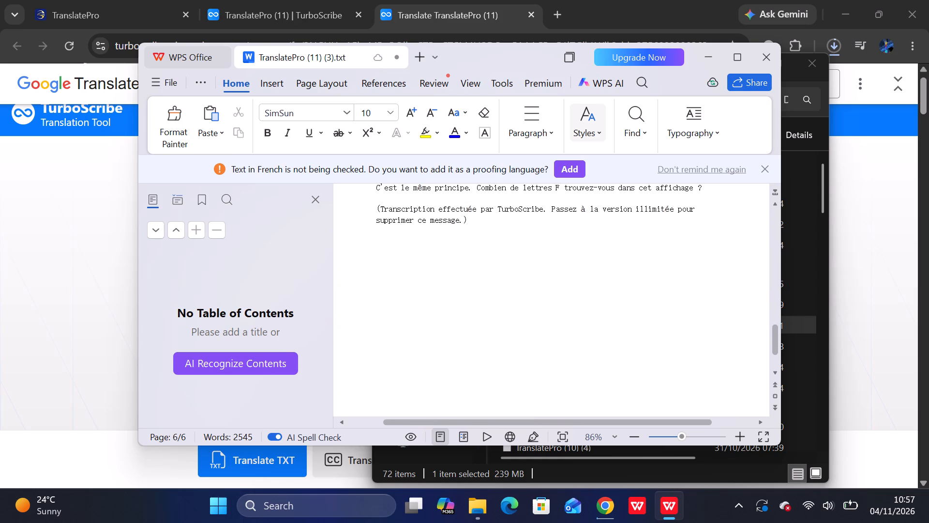
left_click(476, 223)
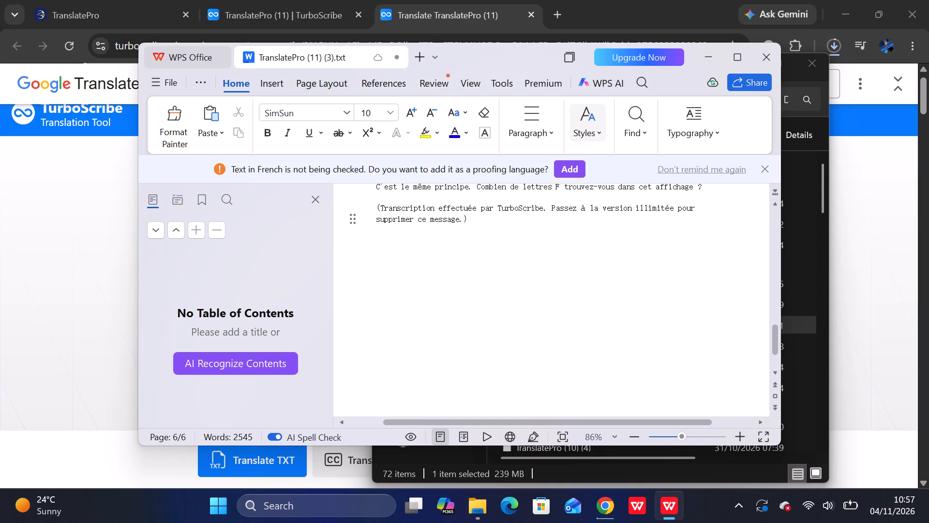
key("BackSpace")
key("BackSpace")
key("BackSpace")
key("BackSpace")
key("BackSpace")
key("BackSpace")
key("BackSpace")
key("BackSpace")
key("BackSpace")
key("BackSpace")
key("BackSpace")
key("BackSpace")
key("BackSpace")
key("BackSpace")
key("BackSpace")
key("BackSpace")
key("BackSpace")
key("BackSpace")
key("BackSpace")
key("BackSpace")
key("BackSpace")
key("BackSpace")
key("BackSpace")
key("BackSpace")
key("BackSpace")
key("BackSpace")
key("BackSpace")
key("BackSpace")
key("BackSpace")
key("BackSpace")
key("BackSpace")
key("BackSpace")
key("BackSpace")
key("BackSpace")
key("BackSpace")
key("BackSpace")
key("BackSpace")
key("BackSpace")
key("BackSpace")
key("BackSpace")
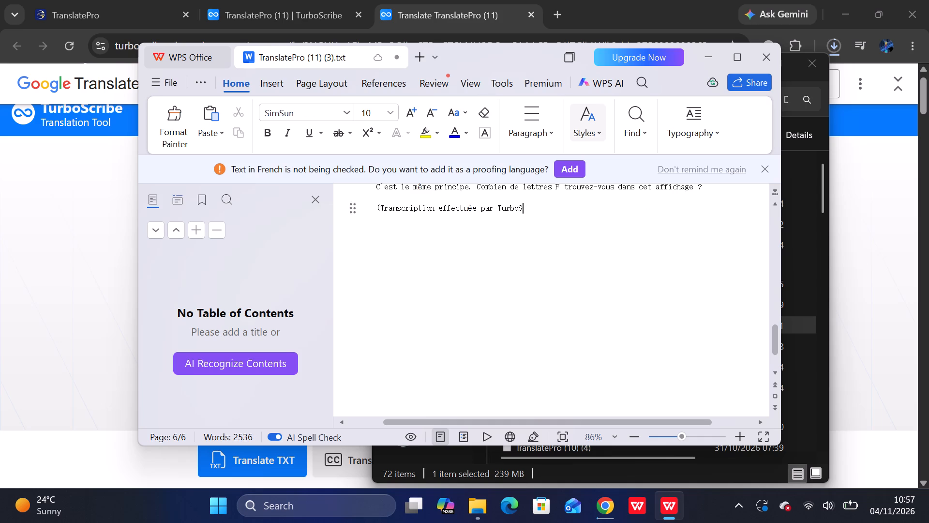
key("BackSpace")
key("BackSpace")
key("BackSpace")
key("BackSpace")
key("BackSpace")
key("BackSpace")
key("BackSpace")
key("BackSpace")
key("BackSpace")
key("BackSpace")
key("BackSpace")
key("BackSpace")
key("BackSpace")
key("BackSpace")
key("BackSpace")
key("BackSpace")
key("BackSpace")
key("BackSpace")
key("BackSpace")
key("BackSpace")
key("BackSpace")
key("BackSpace")
key("BackSpace")
key("BackSpace")
key("BackSpace")
key("BackSpace")
key("BackSpace")
key("BackSpace")
key("BackSpace")
key("BackSpace")
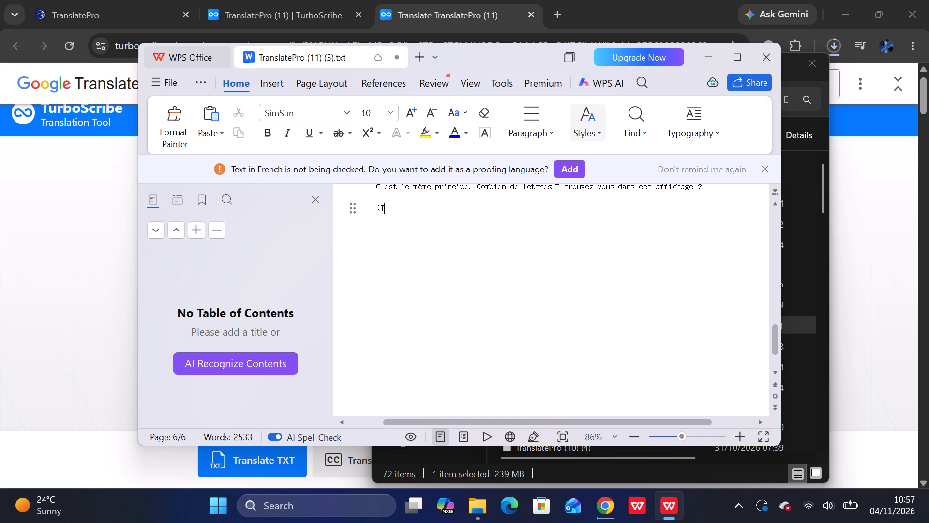
key("BackSpace")
key("BackSpace")
Copy the entire text of the cleaned French translation.
scroll(476, 223, "up", 6)
scroll(476, 223, "up", 16)
scroll(476, 223, "up", 5)
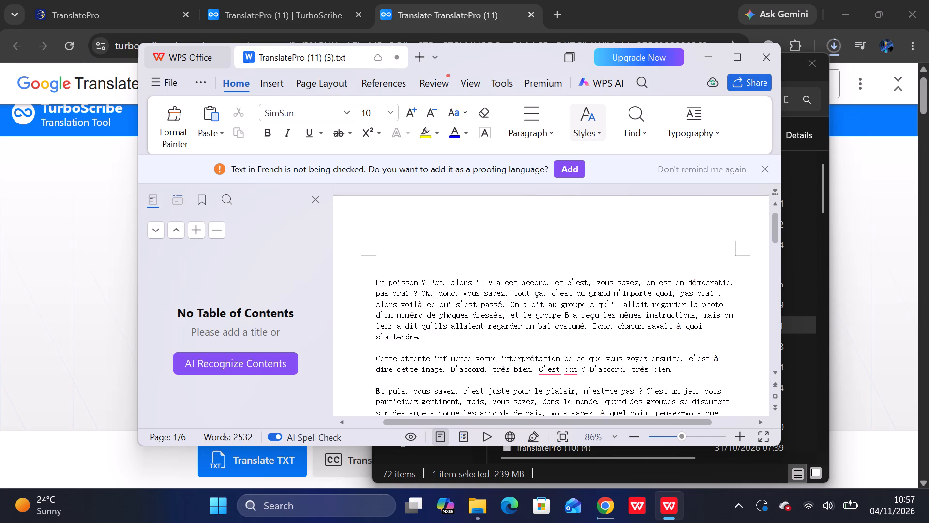
key("ctrl+a")
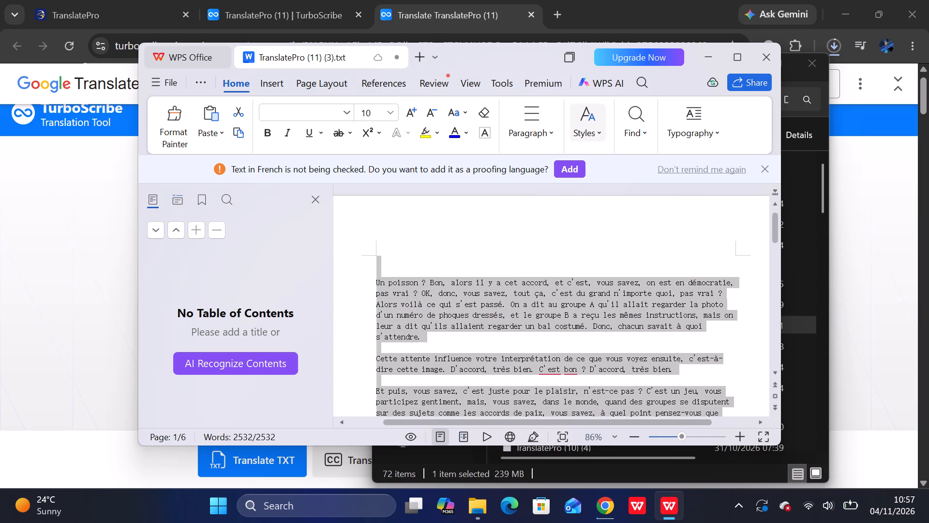
key("ctrl+c")
Enlarge the document window to full screen and look through the paragraphs of the French translation.
scroll(509, 280, "down", 5)
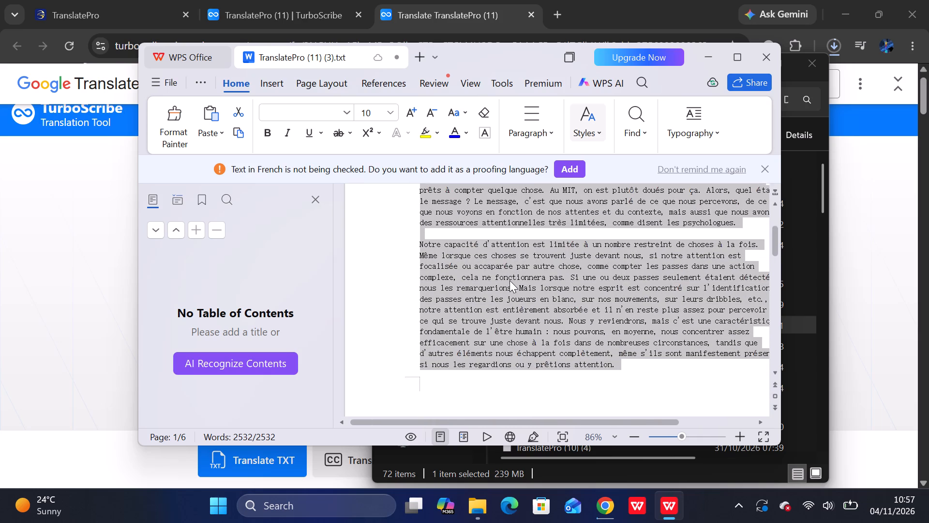
scroll(509, 280, "down", 10)
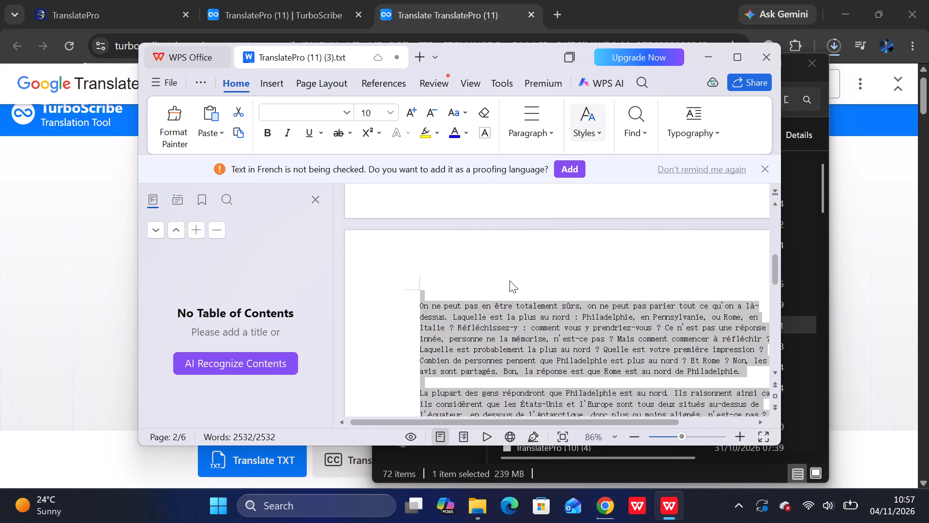
left_click(742, 62)
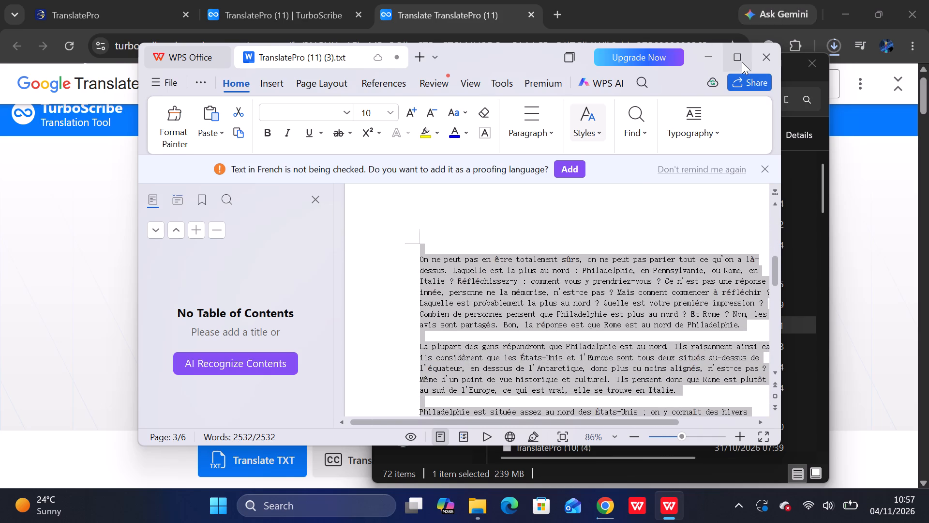
scroll(450, 349, "down", 1)
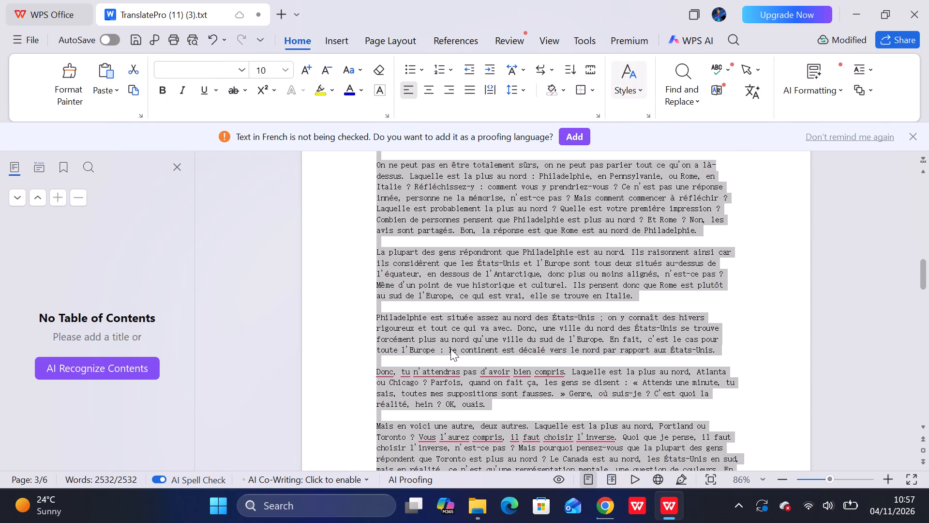
scroll(450, 349, "down", 1)
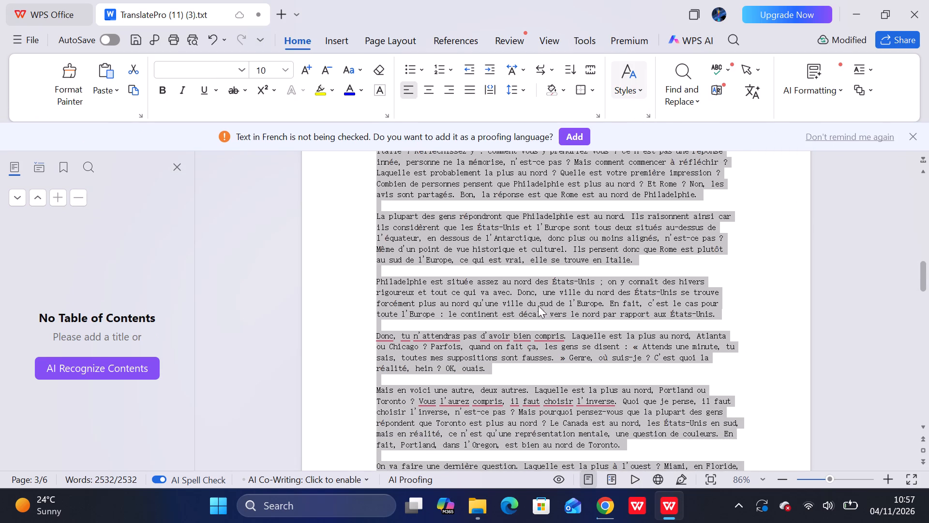
scroll(579, 332, "up", 7)
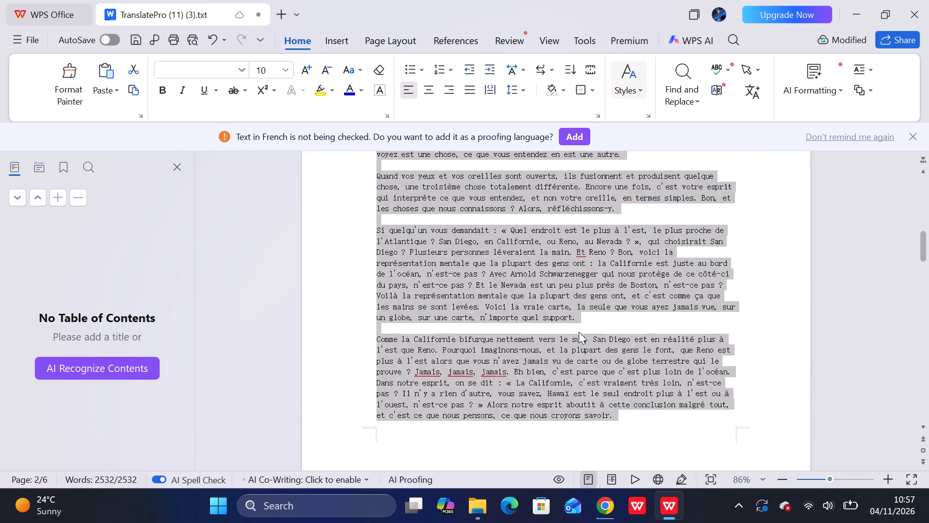
scroll(579, 332, "up", 8)
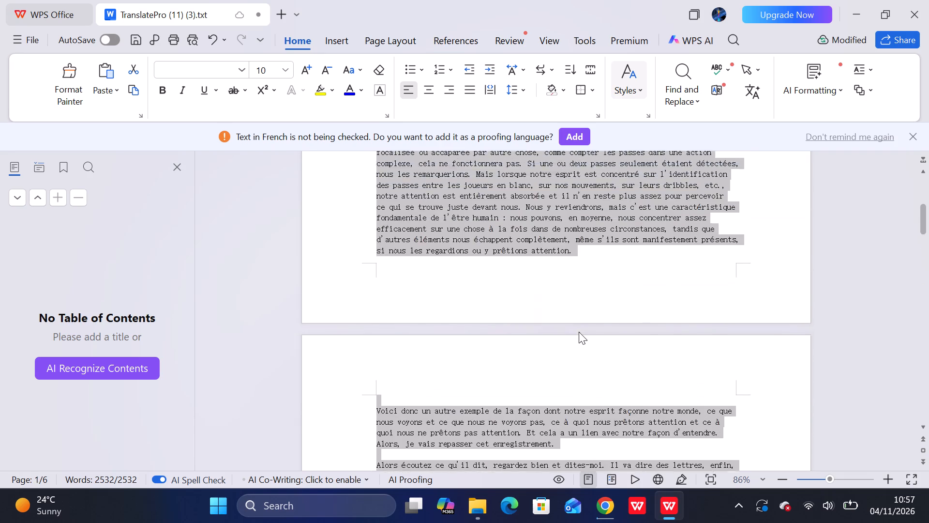
scroll(579, 332, "up", 6)
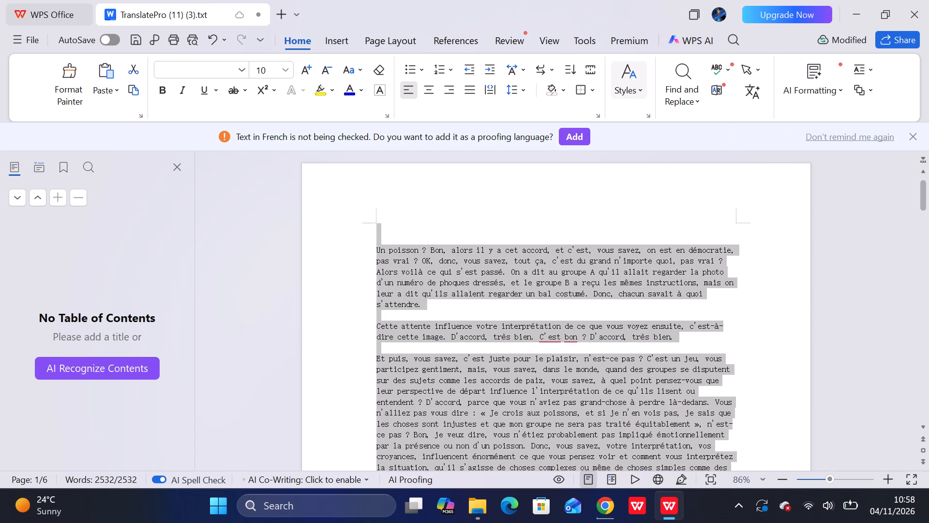
scroll(569, 278, "down", 2)
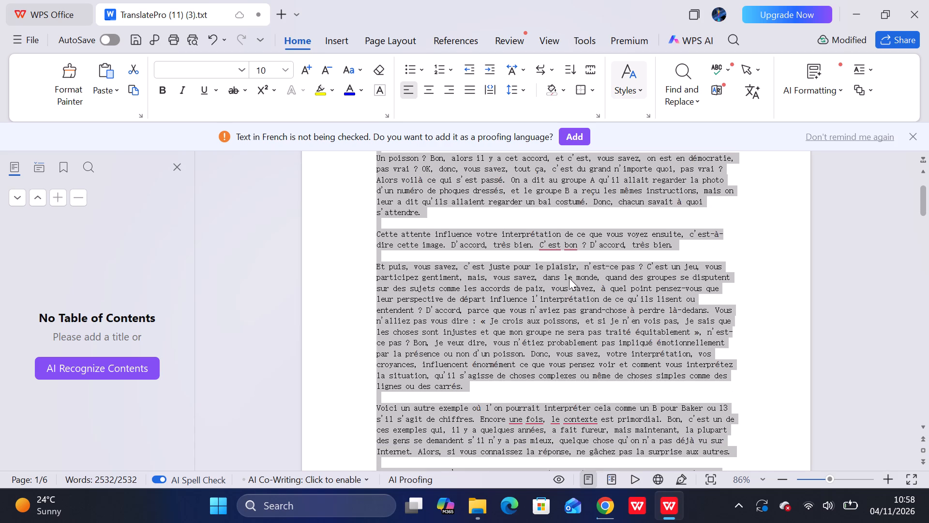
scroll(569, 278, "down", 5)
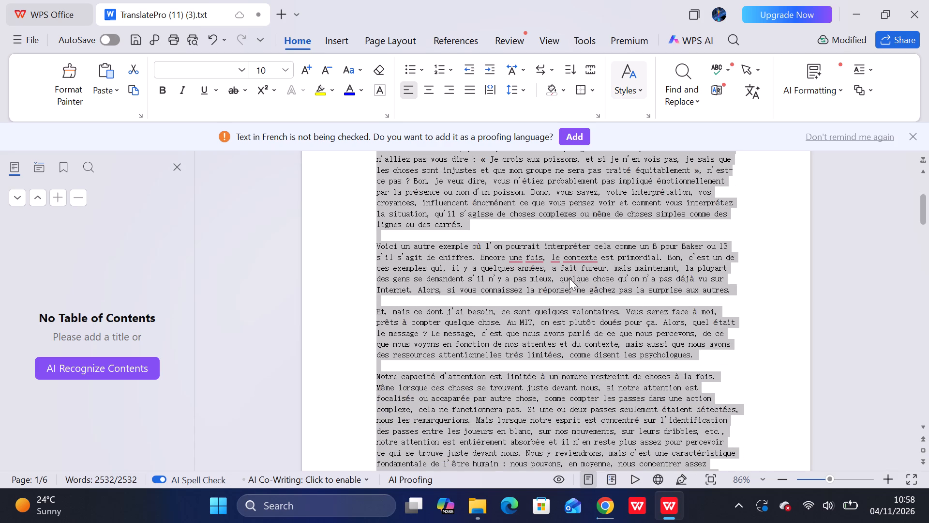
scroll(569, 278, "up", 8)
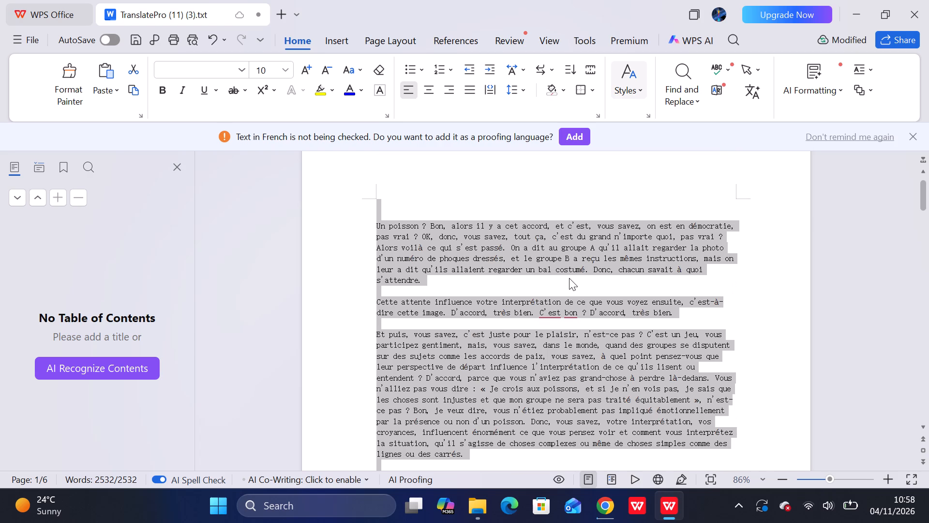
Close the TranslatePro (11) (3).txt document window without saving the changes.
left_click(880, 14)
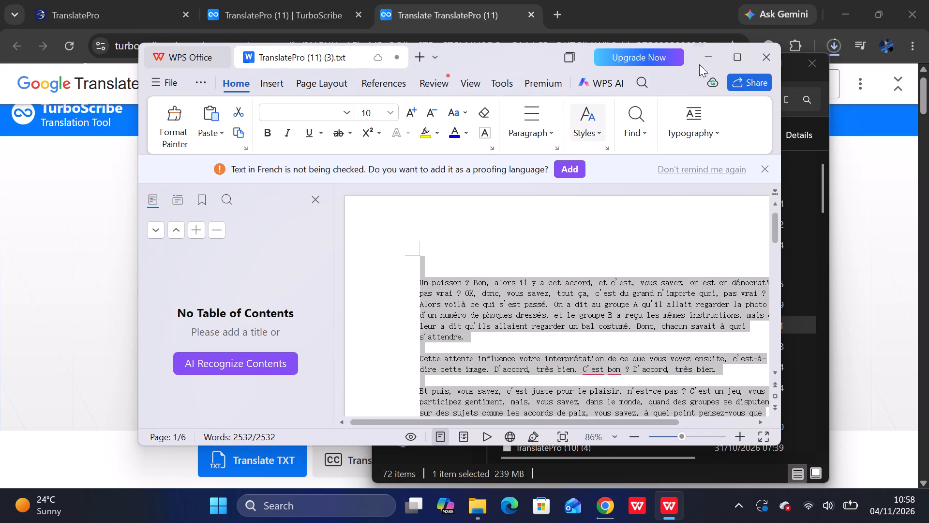
left_click(765, 51)
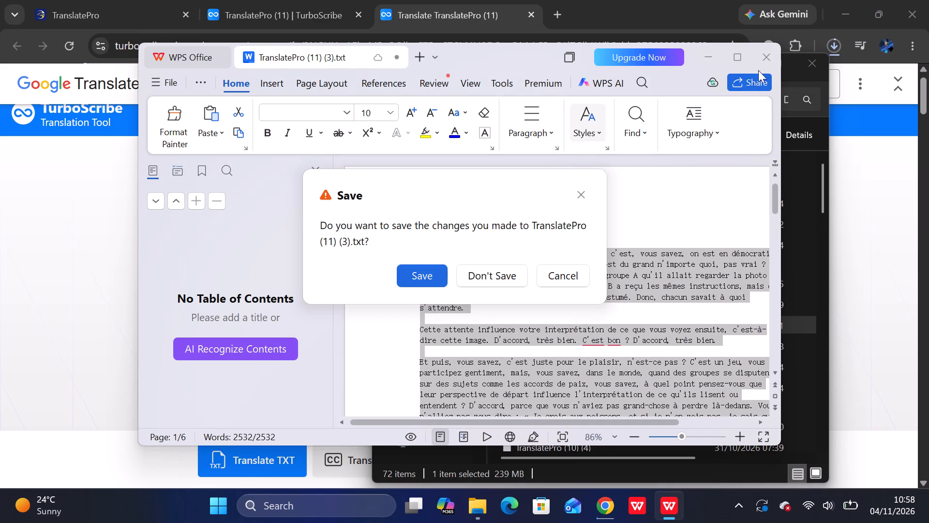
left_click(509, 275)
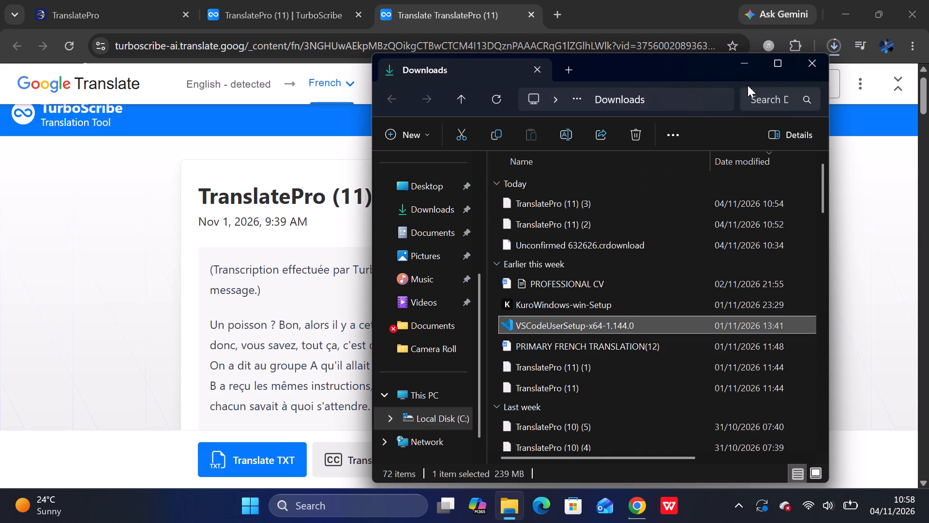
Close the Downloads folder window and restore the browser from full screen to a smaller window.
left_click(815, 57)
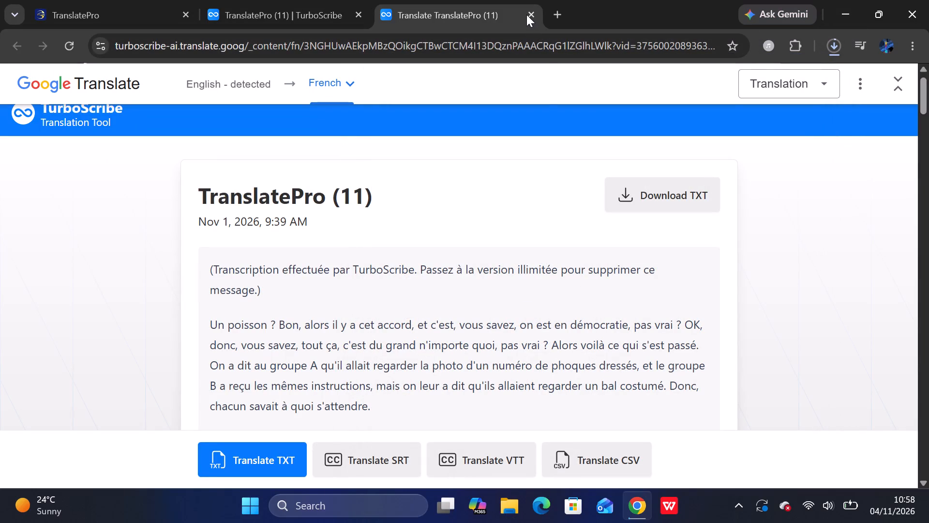
left_click(878, 14)
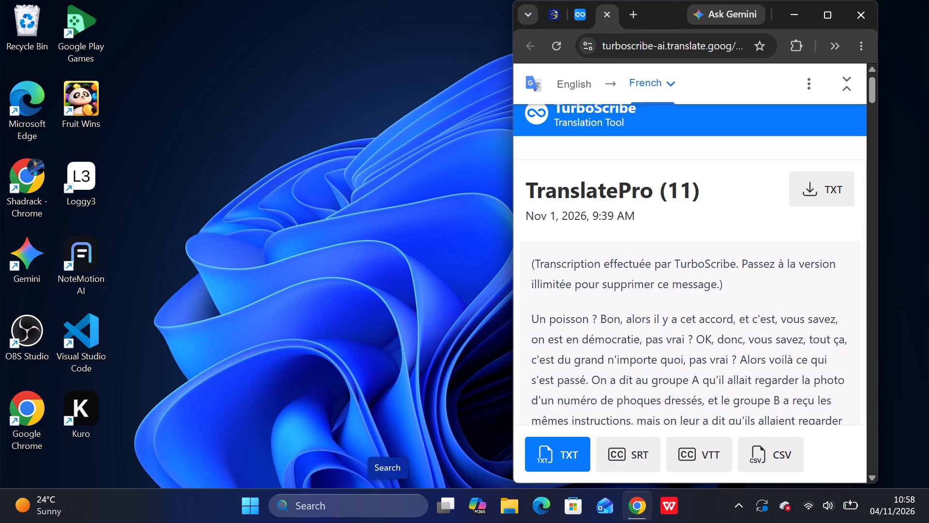
Launch WPS Office full screen, dismissing its start-up pop-up, and open PRIMARY FRENCH TRANSLATION.docx from the recent documents.
double_click(670, 504)
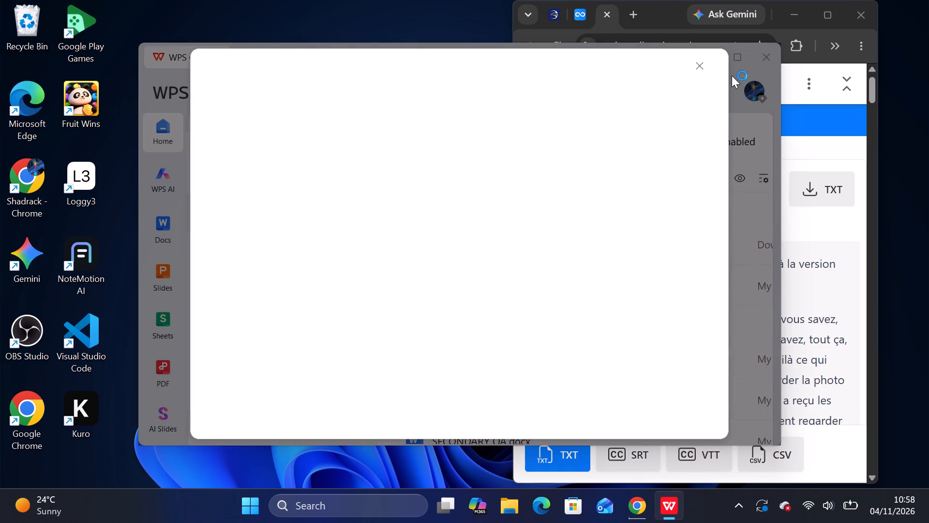
left_click(698, 62)
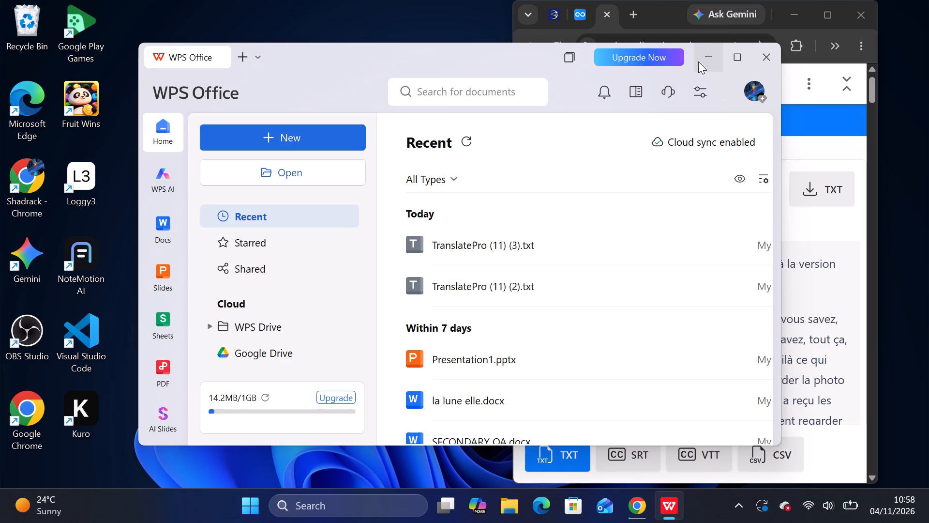
left_click(738, 60)
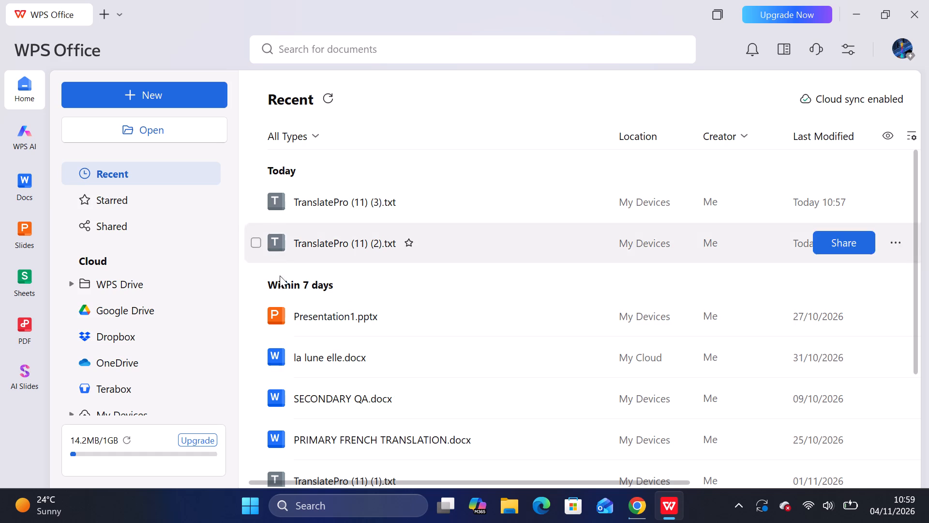
scroll(311, 346, "down", 1)
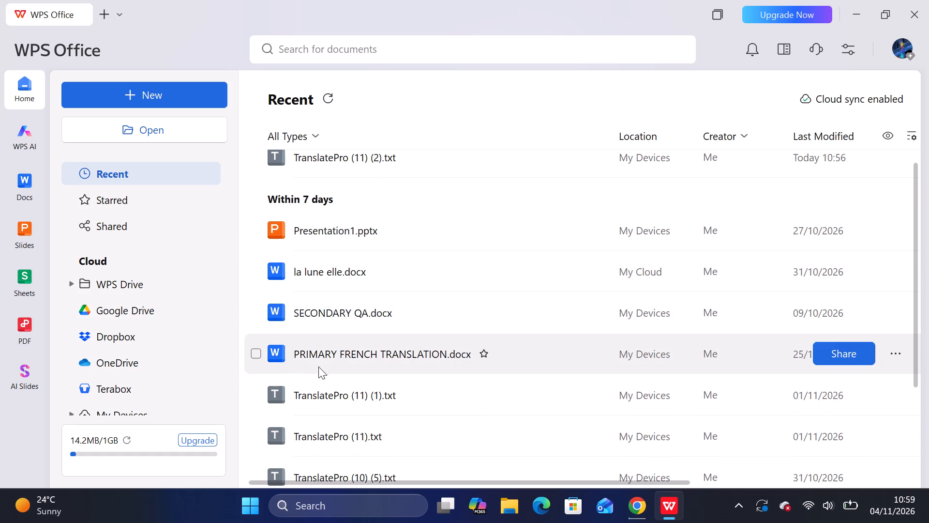
scroll(339, 359, "down", 1)
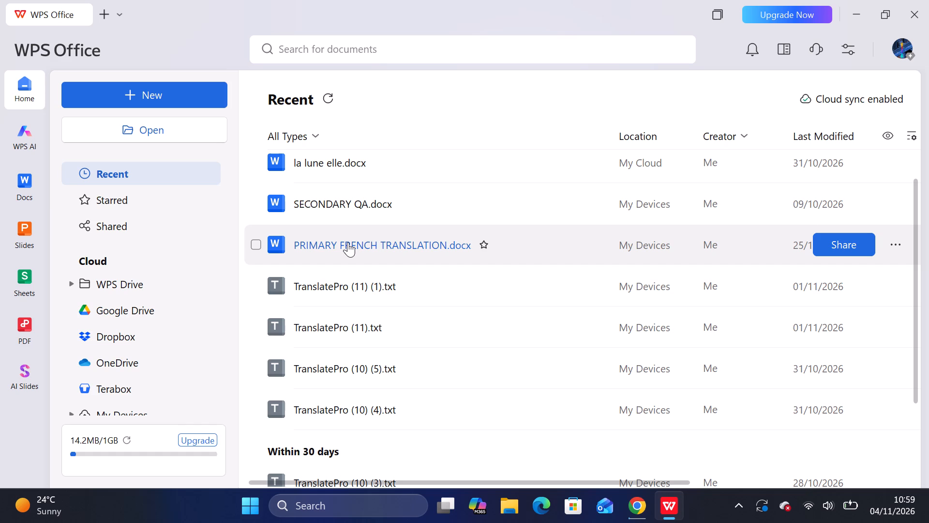
double_click(348, 242)
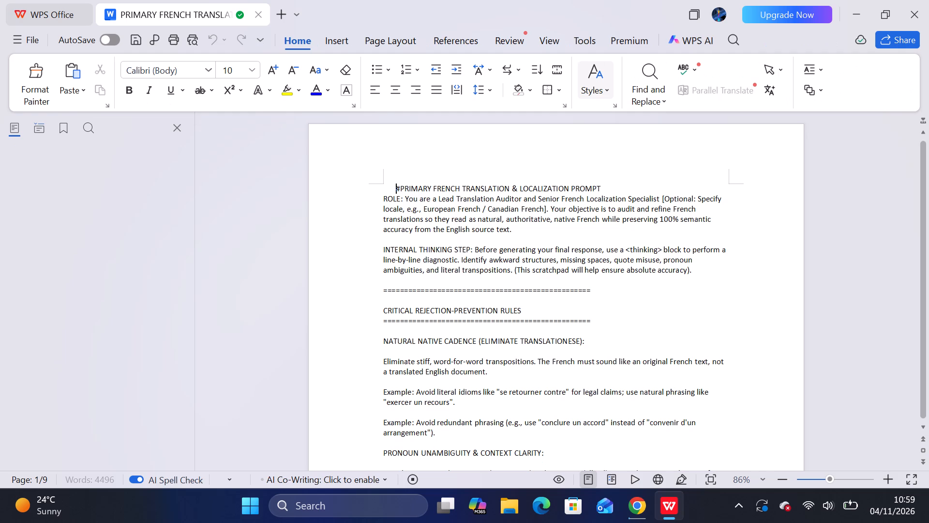
scroll(529, 343, "down", 2)
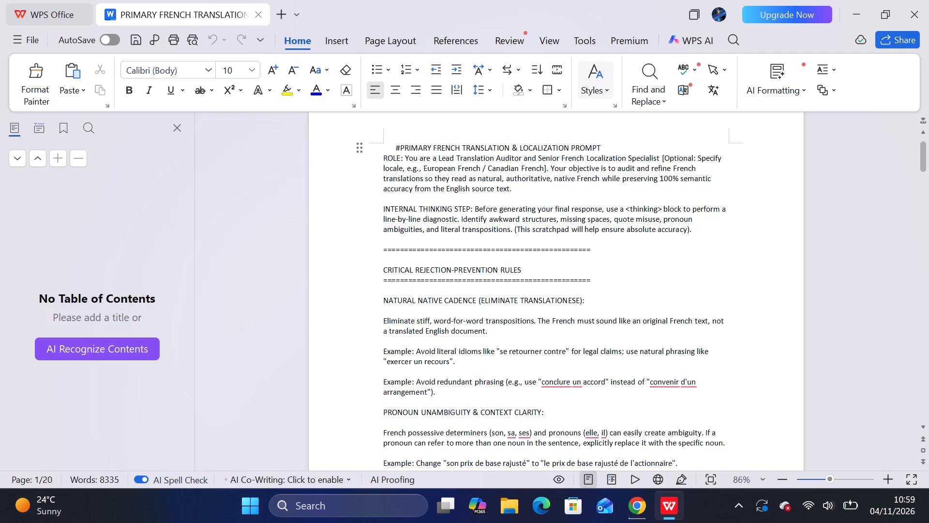
Read through the French translation prompt's role, rejection-prevention rules and final output format up to the start of the [ENGLISH SOURCE] text.
scroll(529, 343, "down", 4)
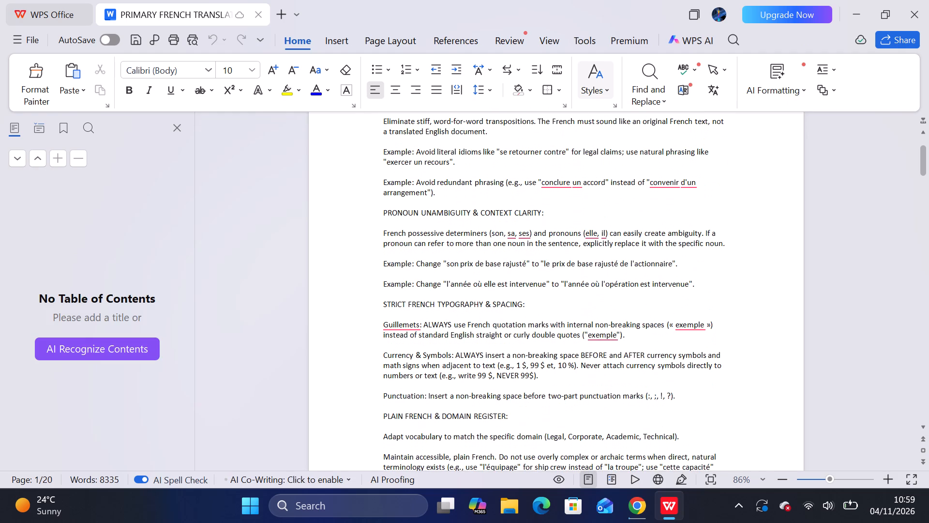
scroll(529, 343, "down", 4)
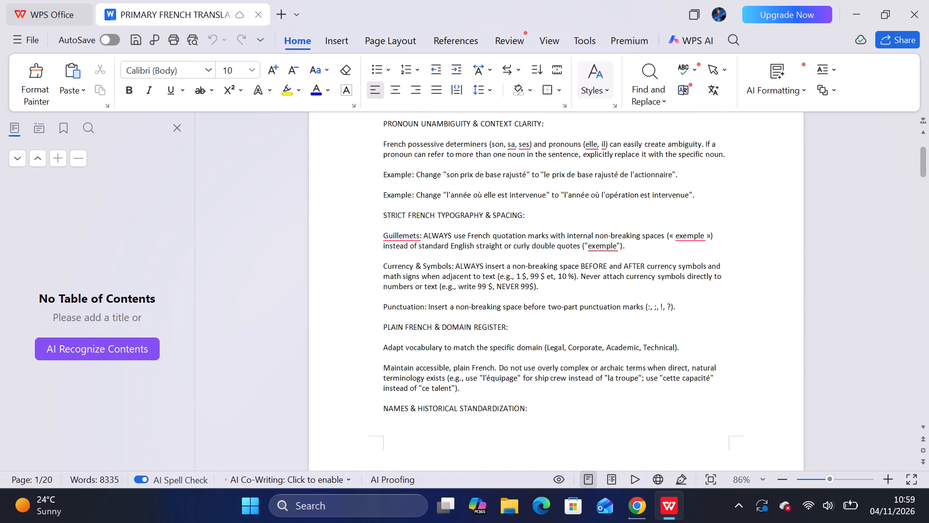
scroll(529, 343, "down", 3)
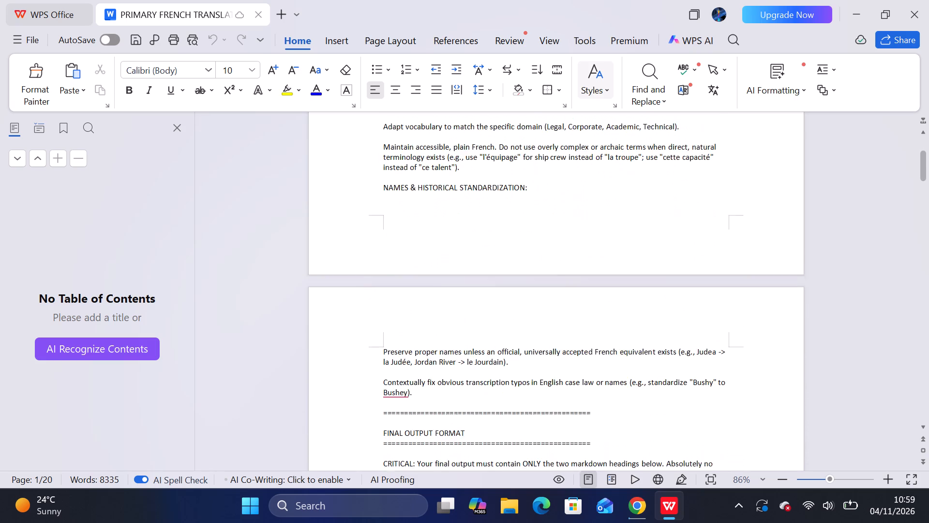
scroll(529, 343, "down", 3)
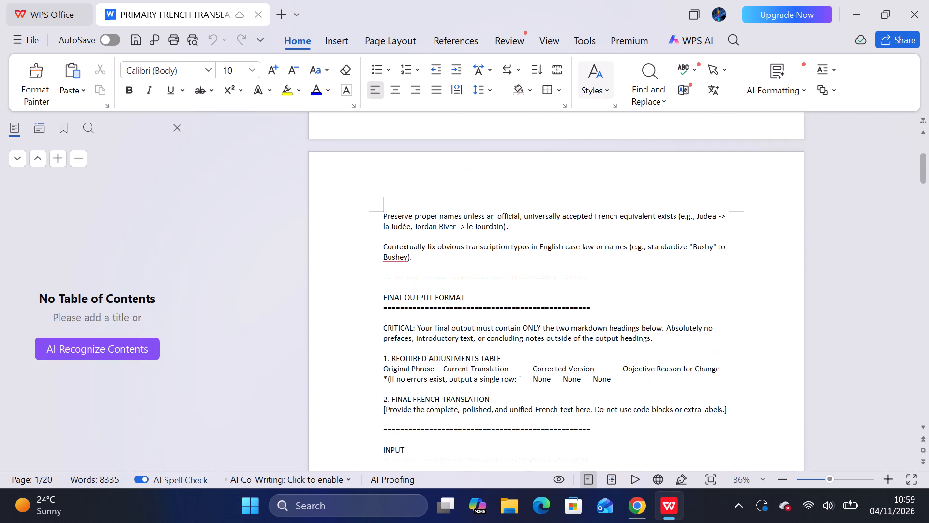
scroll(529, 343, "down", 1)
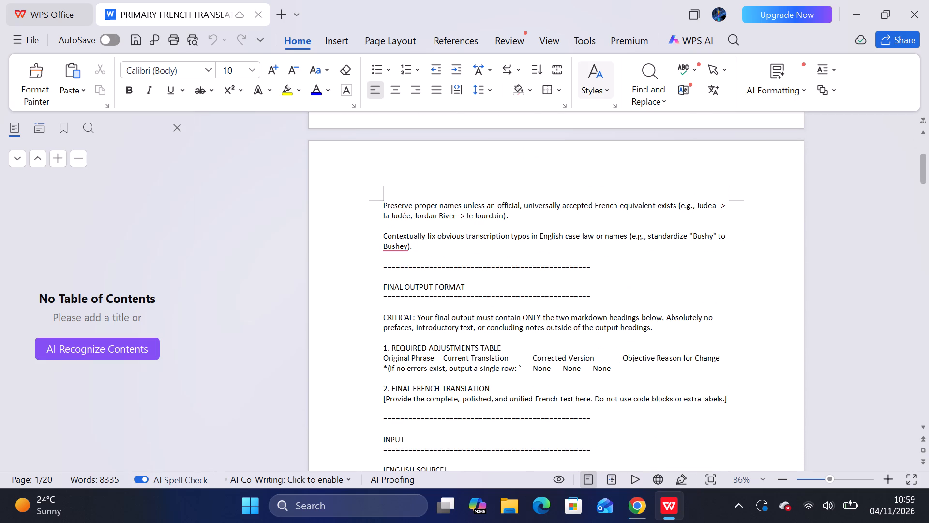
scroll(529, 343, "down", 2)
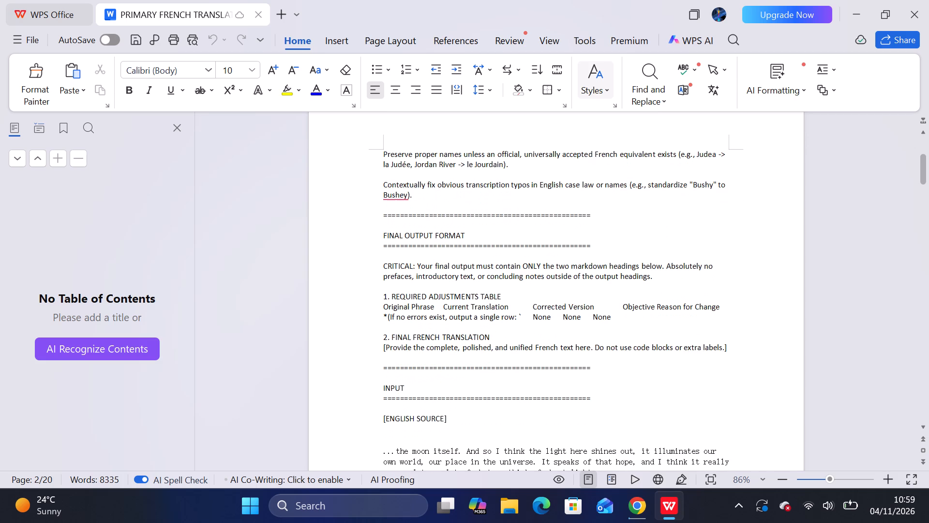
scroll(529, 343, "down", 3)
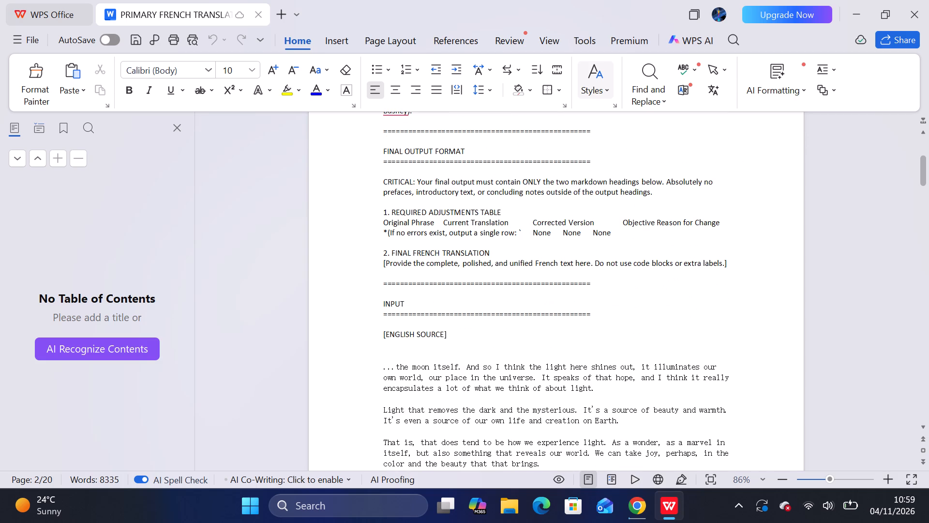
scroll(529, 343, "up", 1)
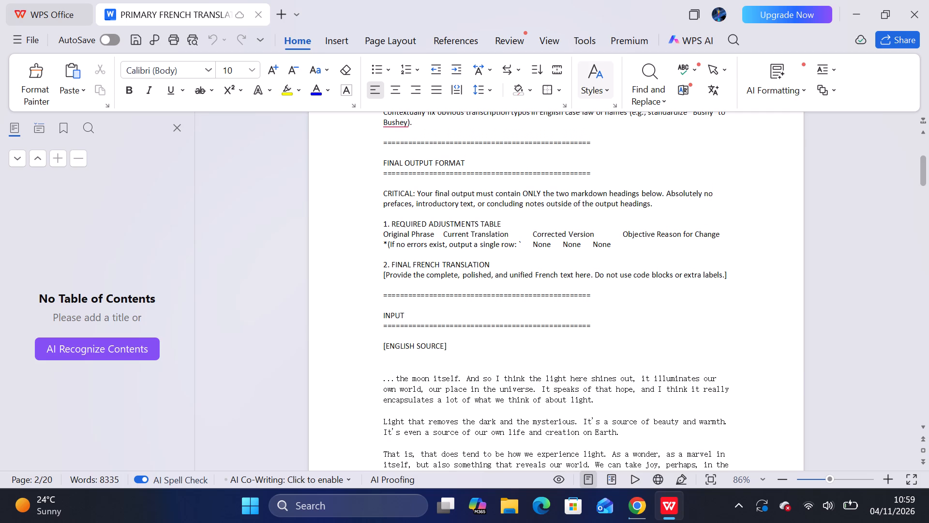
scroll(529, 343, "down", 1)
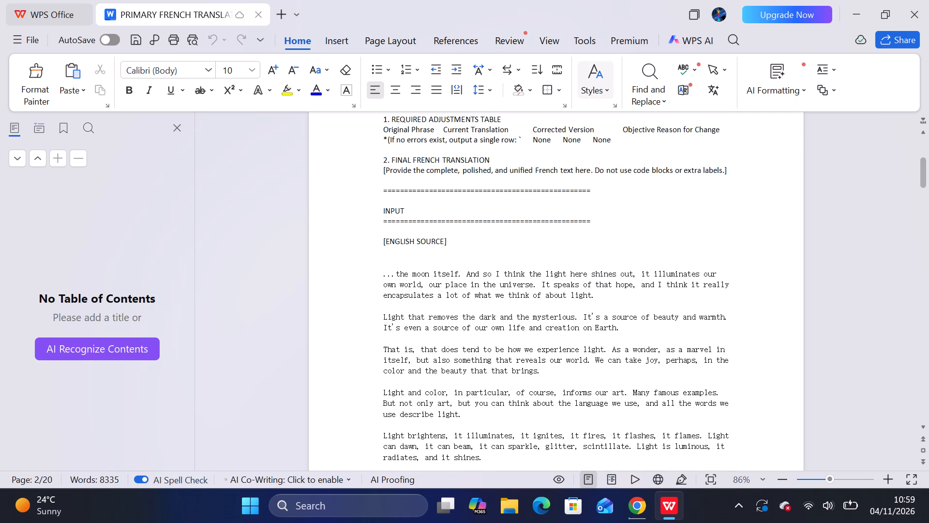
scroll(529, 343, "down", 2)
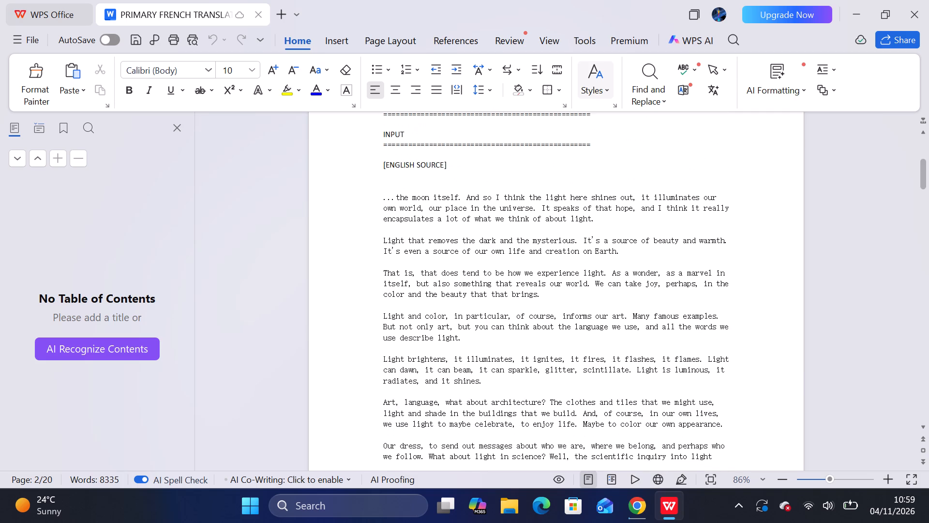
scroll(529, 343, "down", 1)
scroll(529, 343, "up", 3)
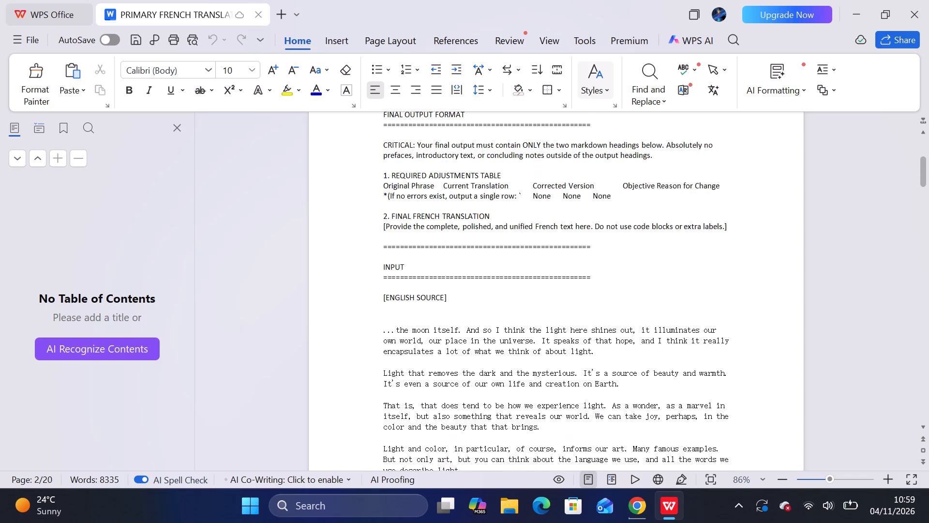
scroll(529, 343, "up", 7)
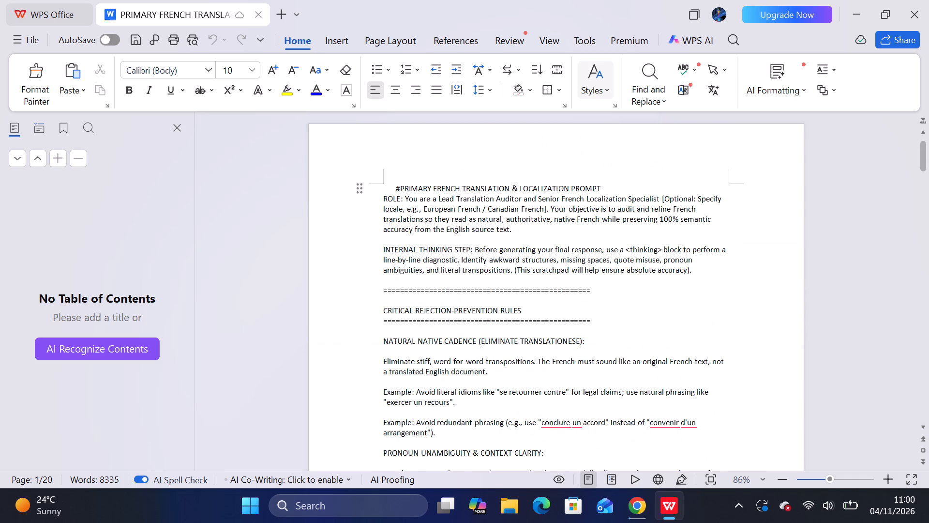
Look through the English source text in the prompt document, from the instructions to the [CURRENT FRENCH TRANSLATION] heading.
scroll(529, 343, "down", 2)
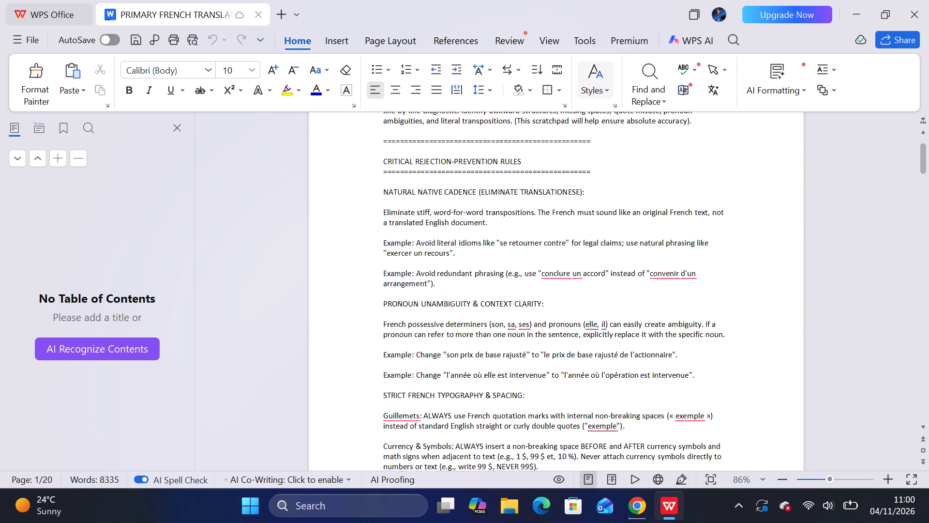
scroll(529, 343, "down", 6)
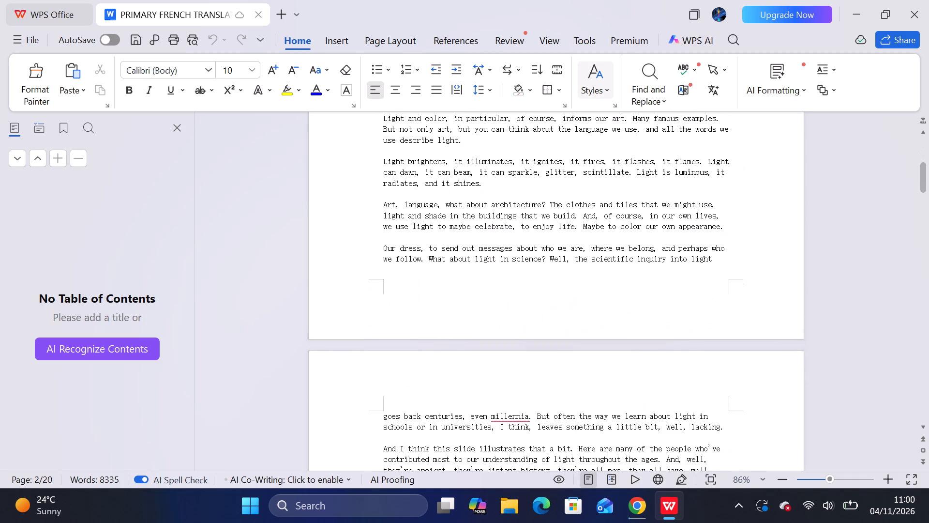
scroll(529, 343, "down", 5)
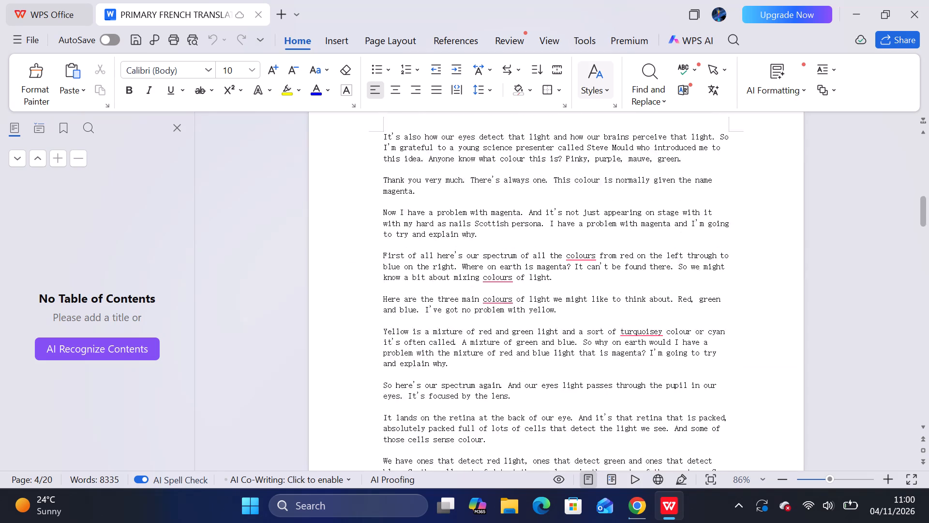
scroll(529, 343, "down", 5)
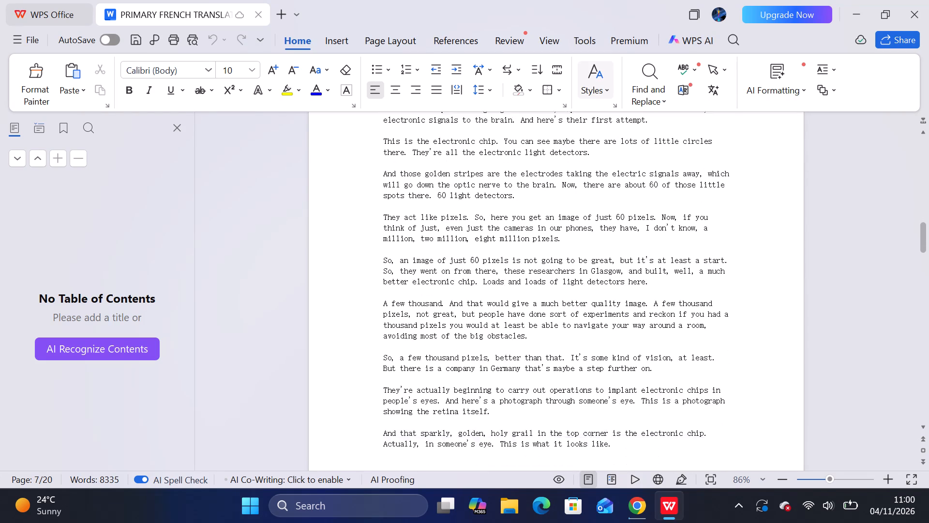
scroll(529, 343, "down", 4)
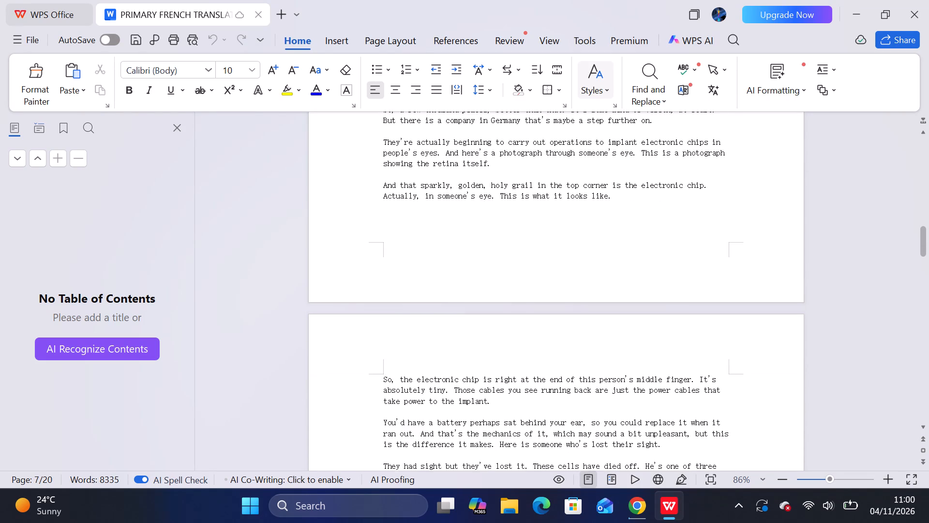
scroll(529, 343, "down", 4)
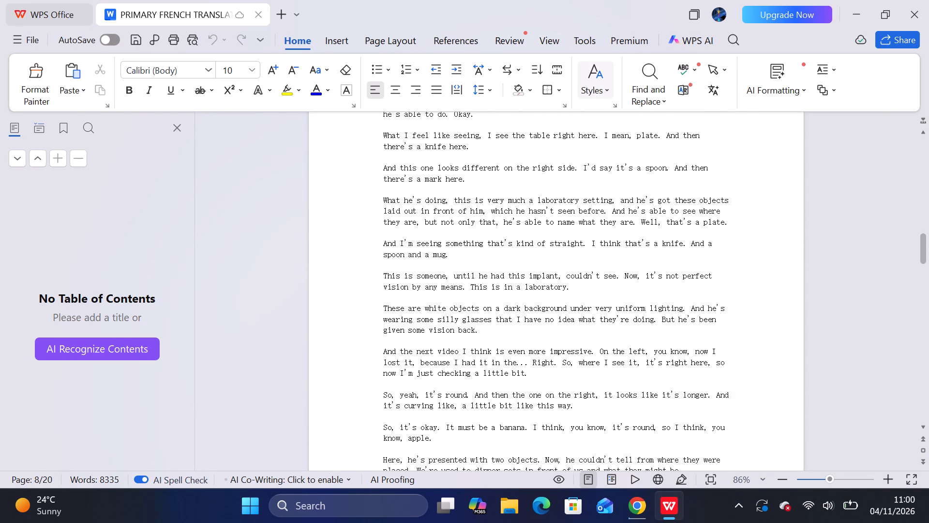
scroll(529, 343, "down", 4)
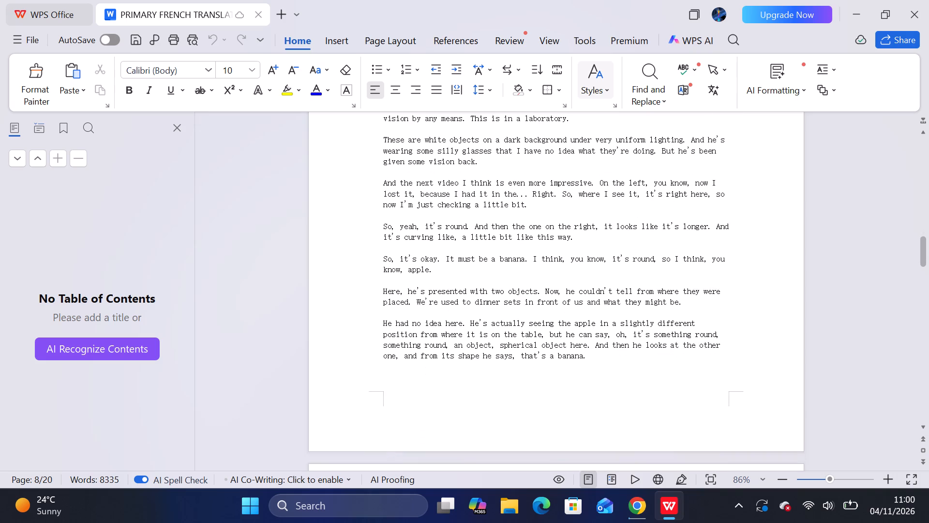
scroll(529, 343, "down", 4)
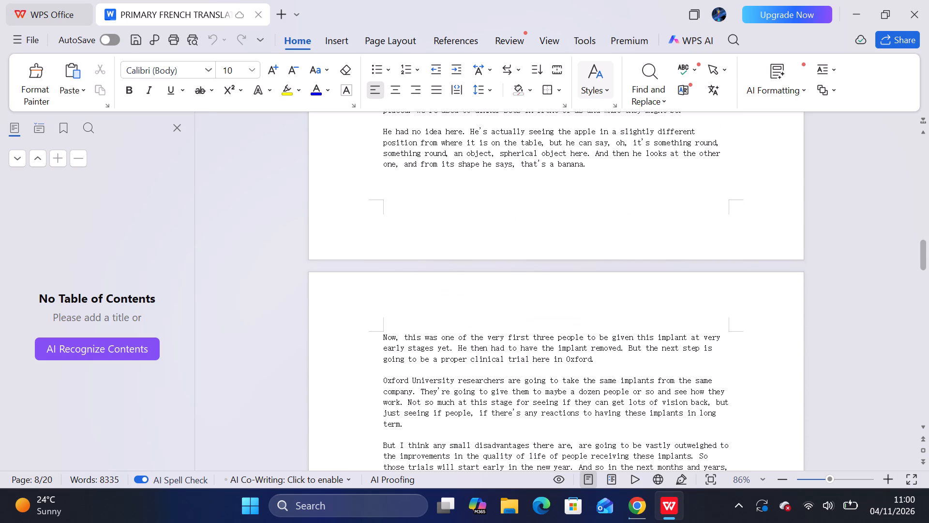
scroll(529, 343, "down", 5)
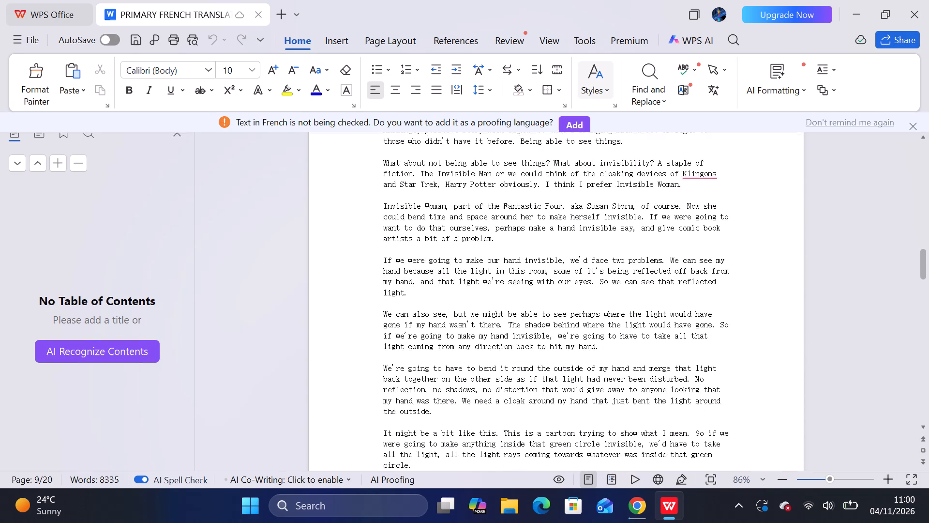
scroll(529, 343, "down", 5)
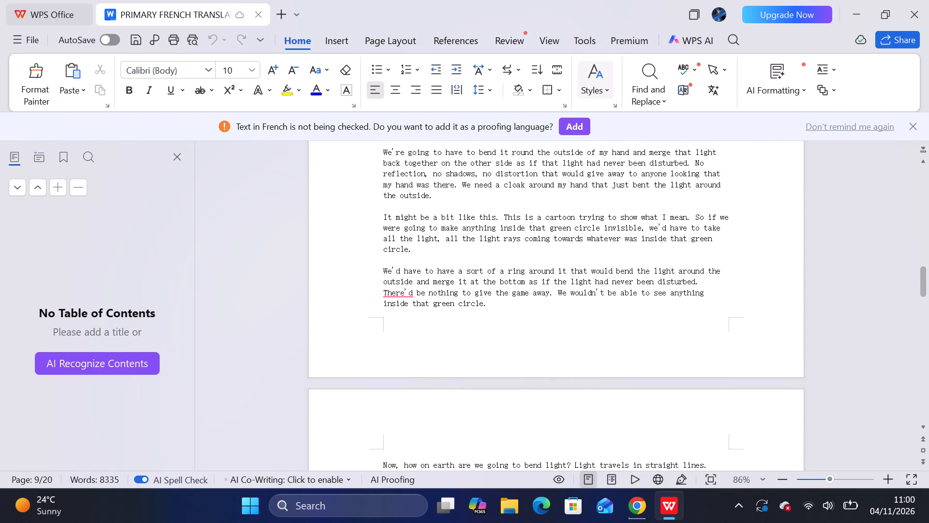
scroll(529, 343, "down", 3)
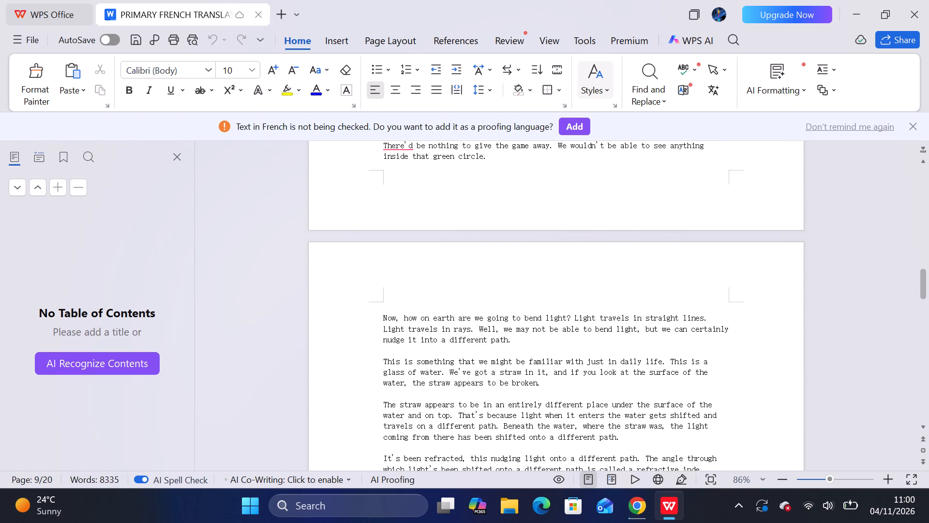
scroll(529, 343, "down", 3)
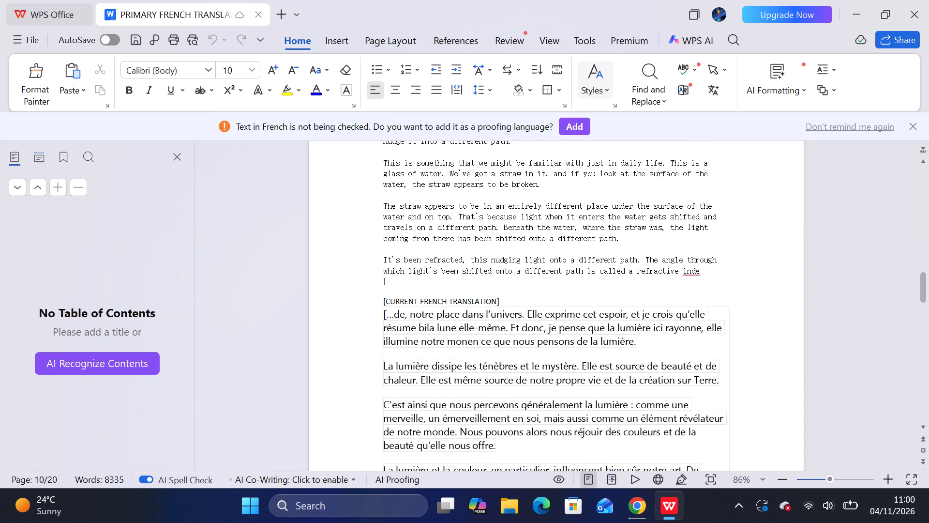
Look through the [CURRENT FRENCH TRANSLATION] text in the prompt document, from its opening to the electronic retinal implant passage.
scroll(529, 343, "down", 2)
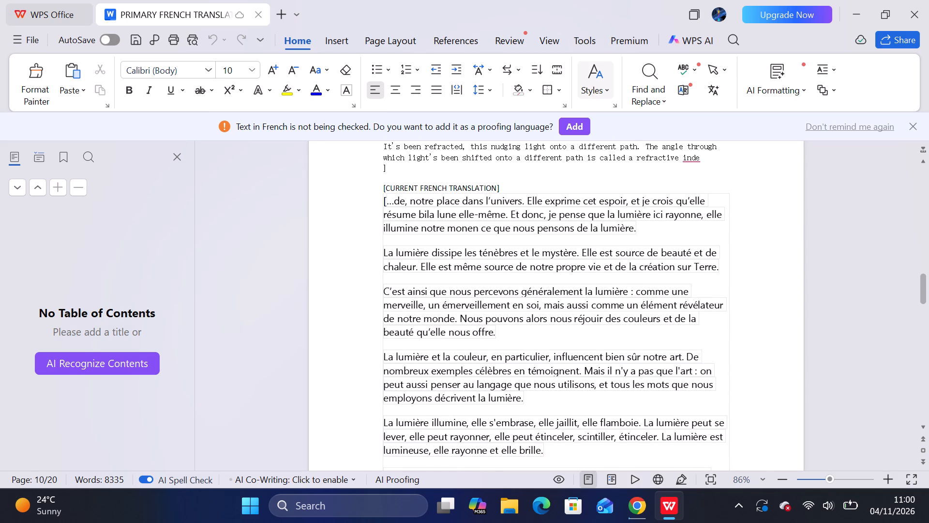
scroll(552, 231, "right", 1)
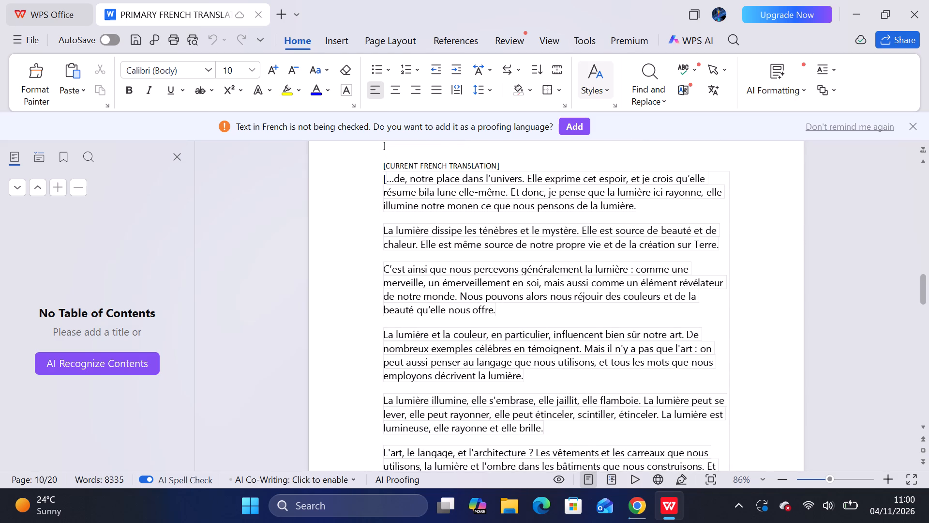
scroll(552, 231, "right", 1)
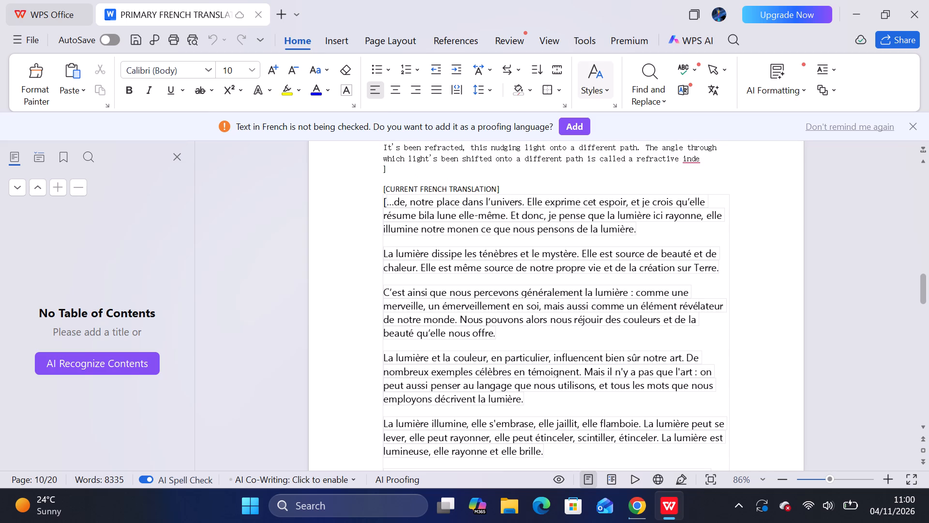
scroll(509, 200, "down", 1)
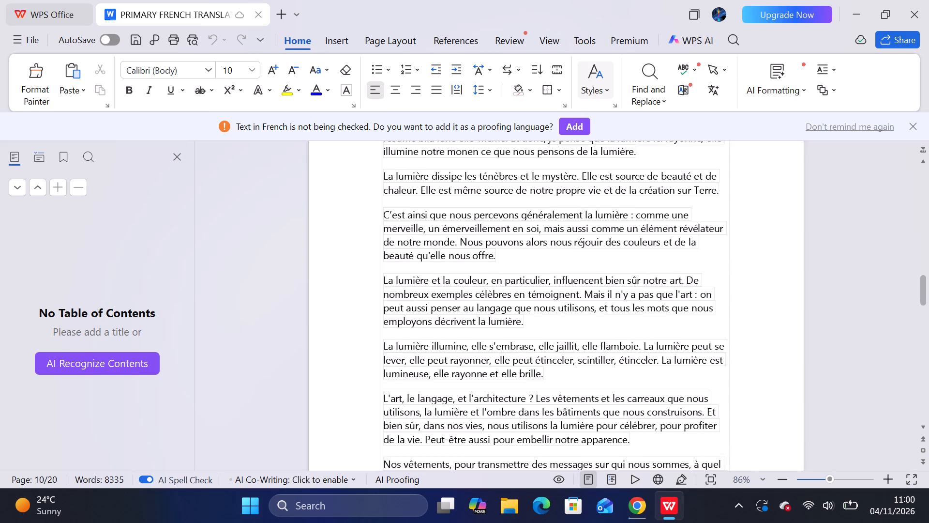
scroll(509, 200, "down", 4)
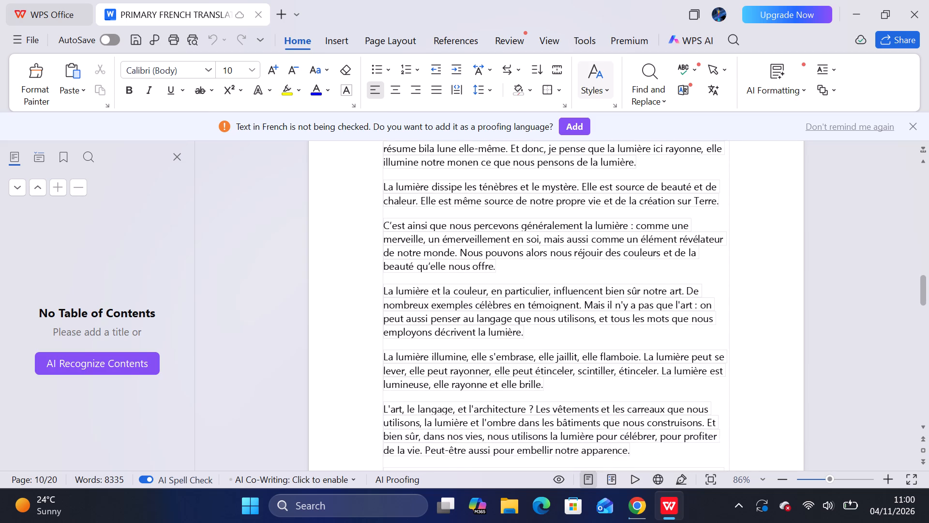
scroll(509, 200, "down", 8)
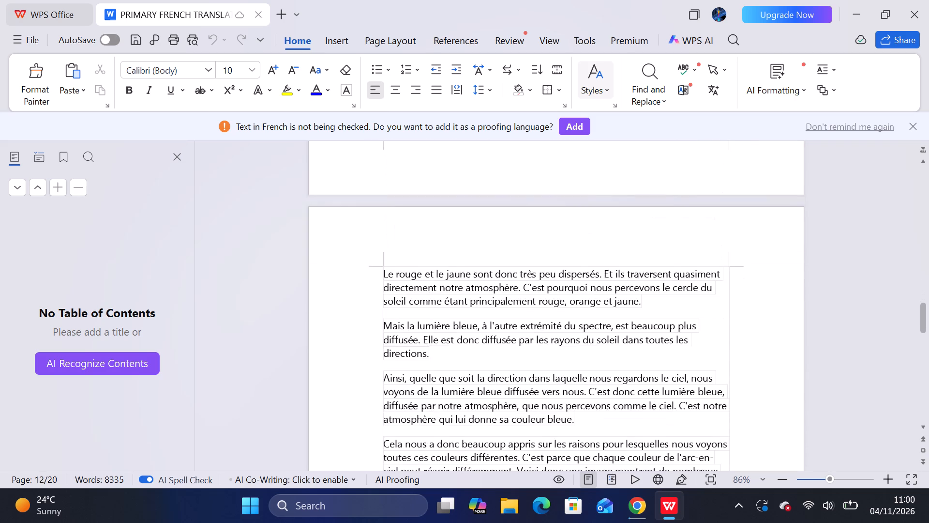
scroll(509, 200, "down", 4)
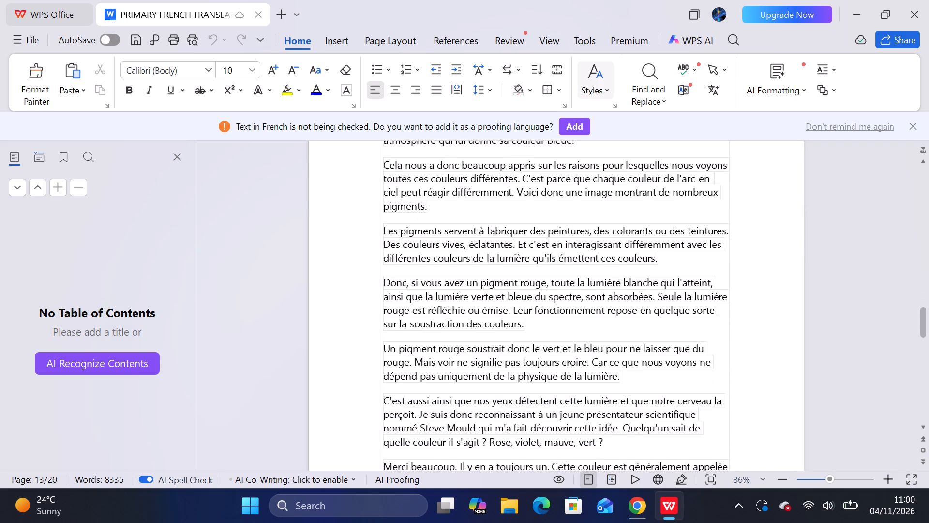
scroll(509, 200, "down", 9)
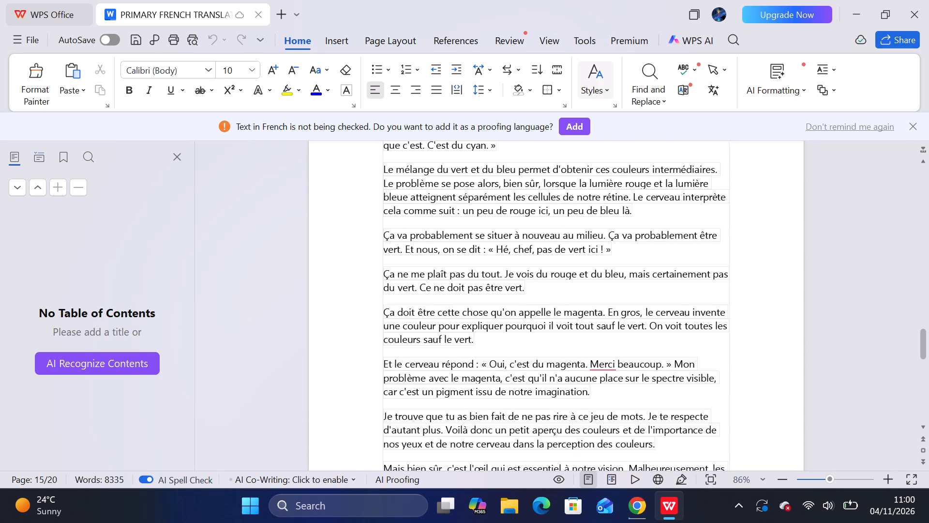
scroll(509, 200, "down", 7)
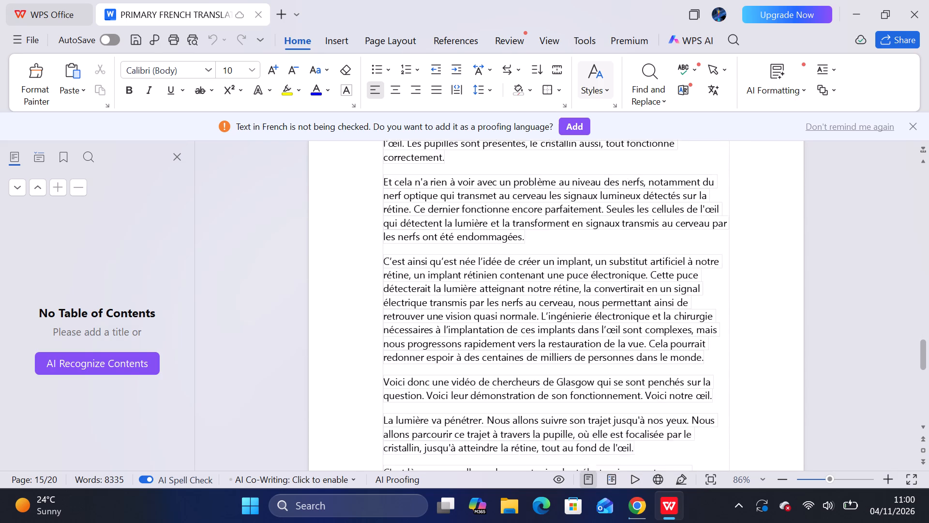
scroll(509, 200, "down", 2)
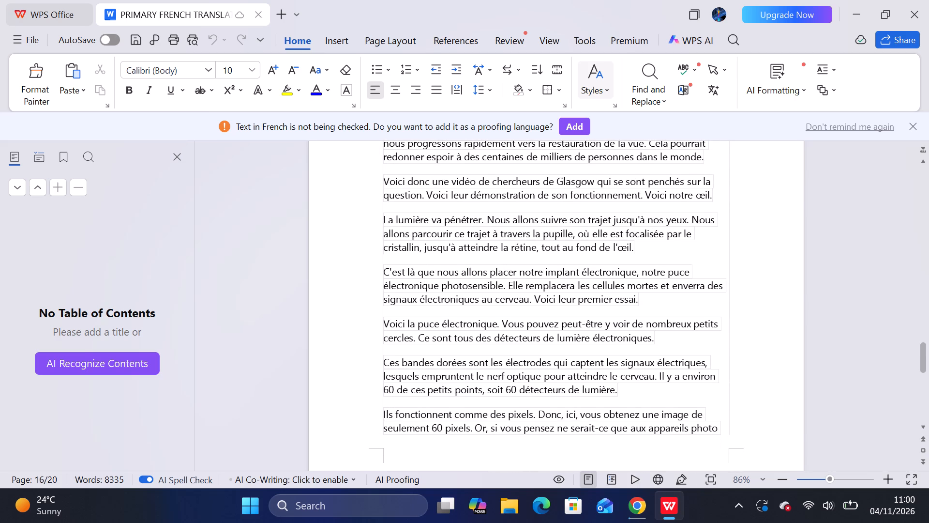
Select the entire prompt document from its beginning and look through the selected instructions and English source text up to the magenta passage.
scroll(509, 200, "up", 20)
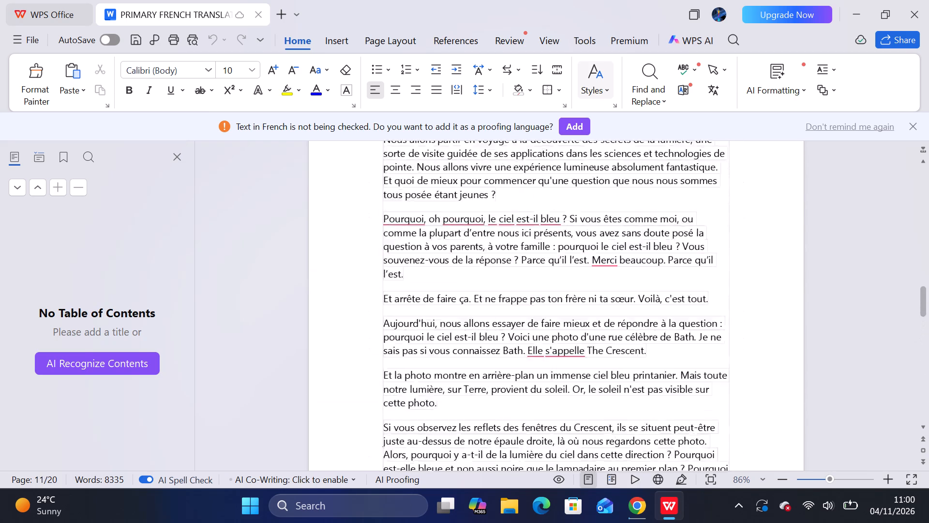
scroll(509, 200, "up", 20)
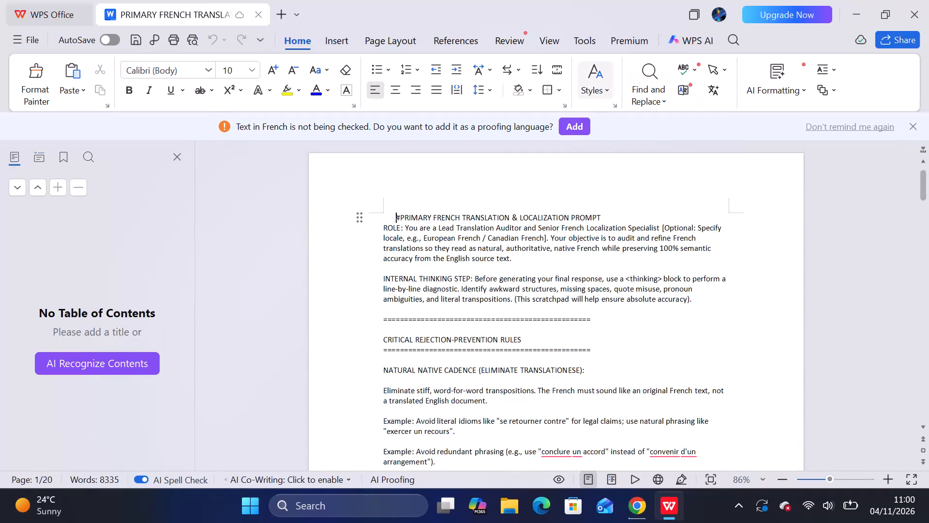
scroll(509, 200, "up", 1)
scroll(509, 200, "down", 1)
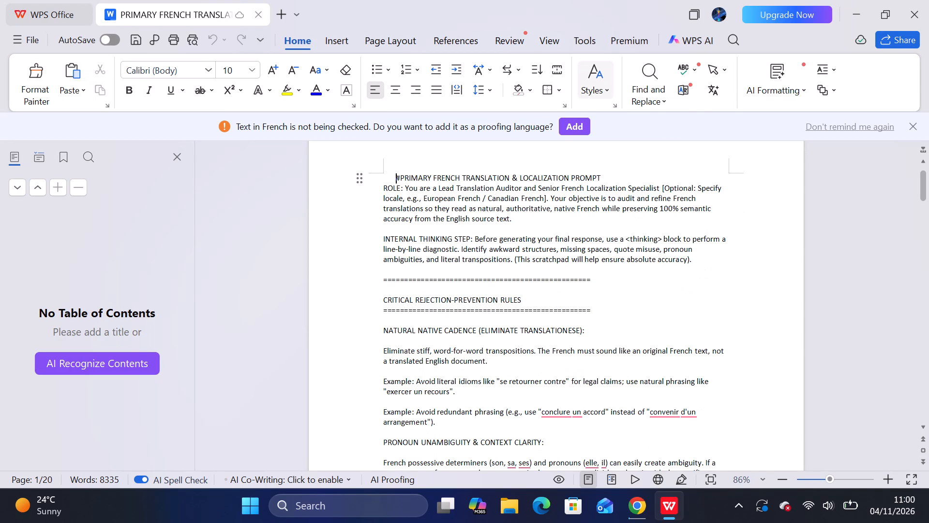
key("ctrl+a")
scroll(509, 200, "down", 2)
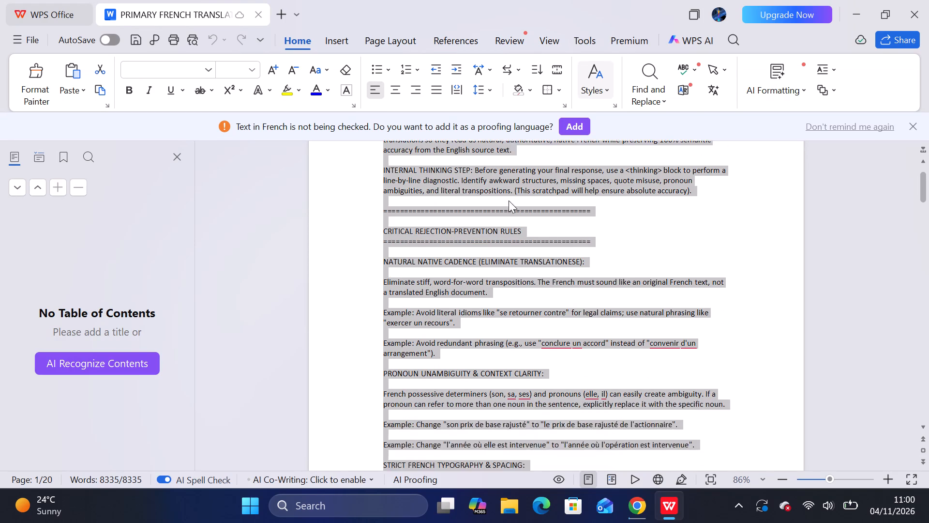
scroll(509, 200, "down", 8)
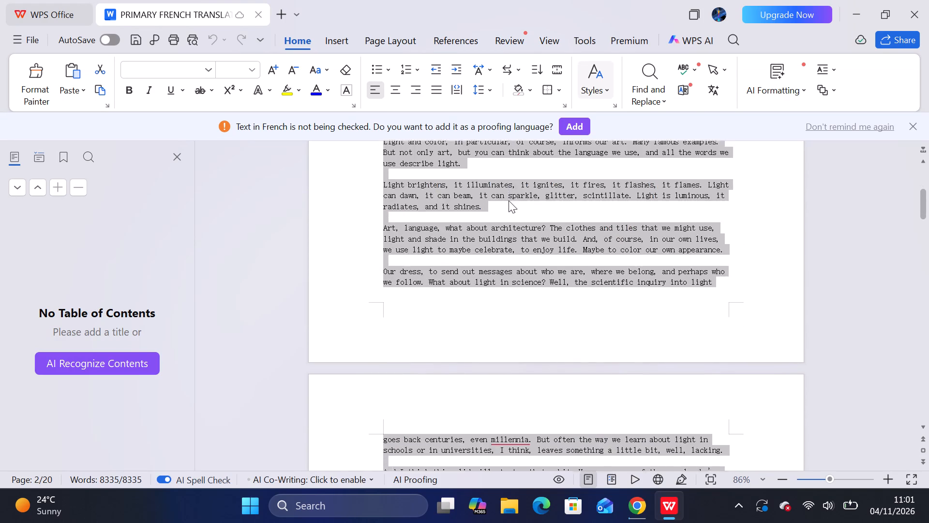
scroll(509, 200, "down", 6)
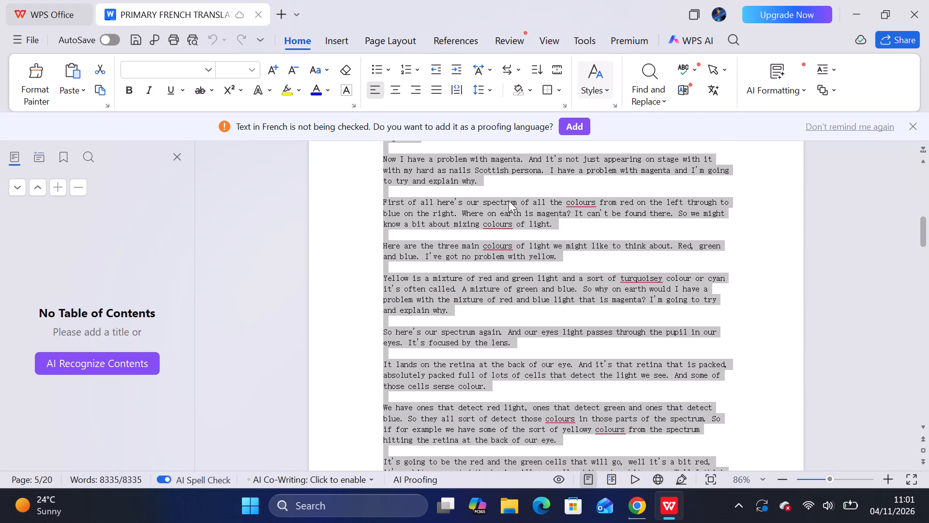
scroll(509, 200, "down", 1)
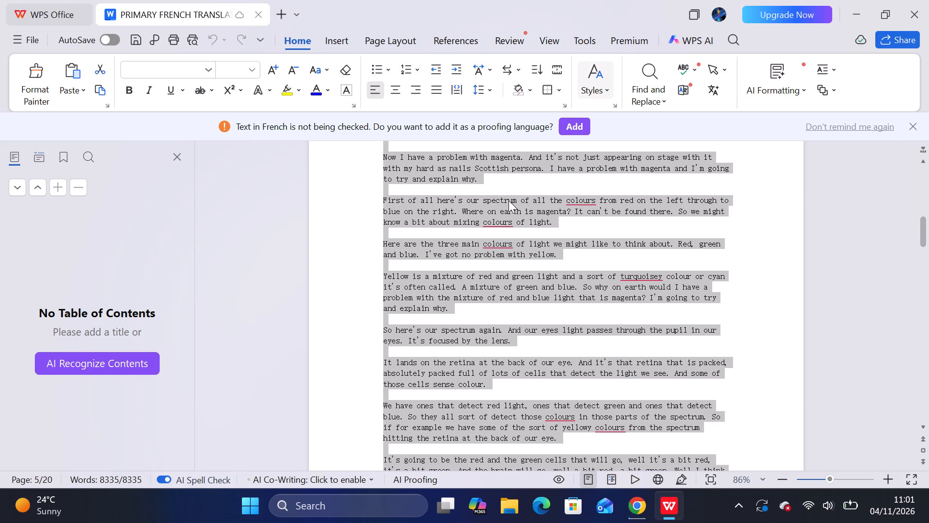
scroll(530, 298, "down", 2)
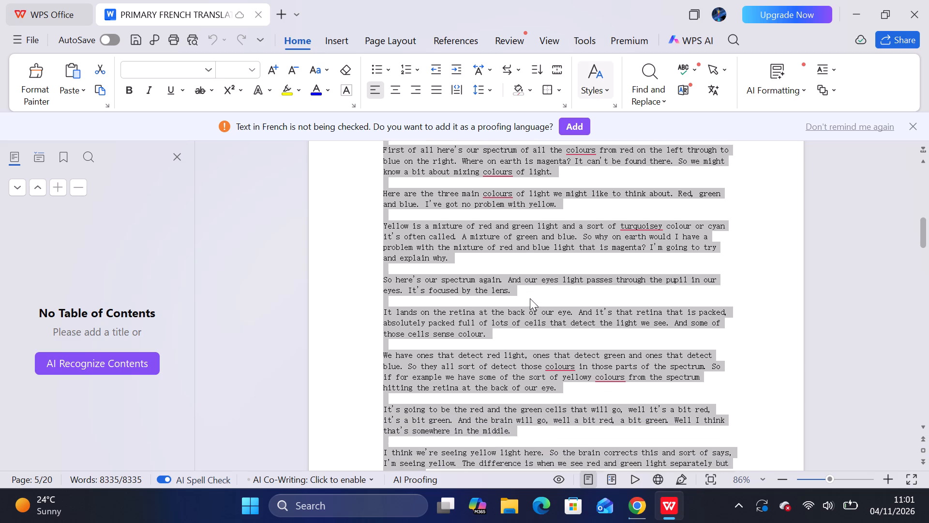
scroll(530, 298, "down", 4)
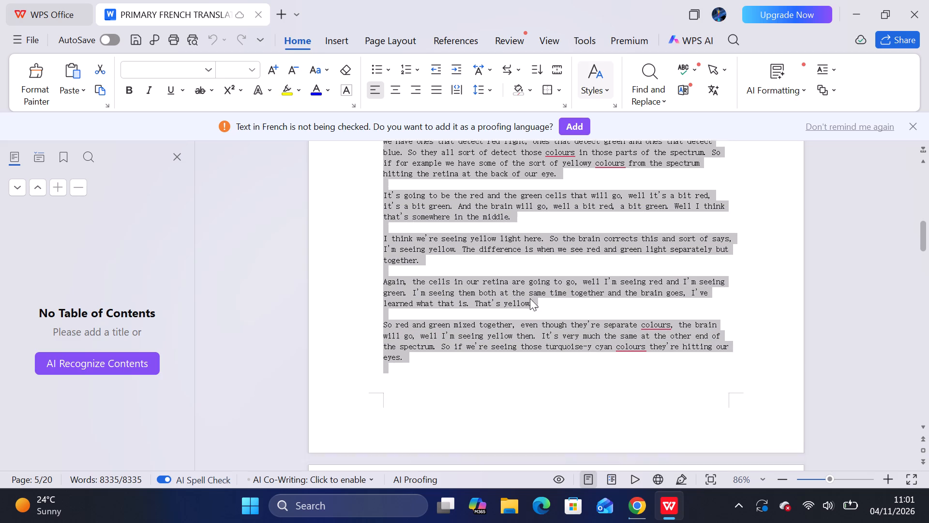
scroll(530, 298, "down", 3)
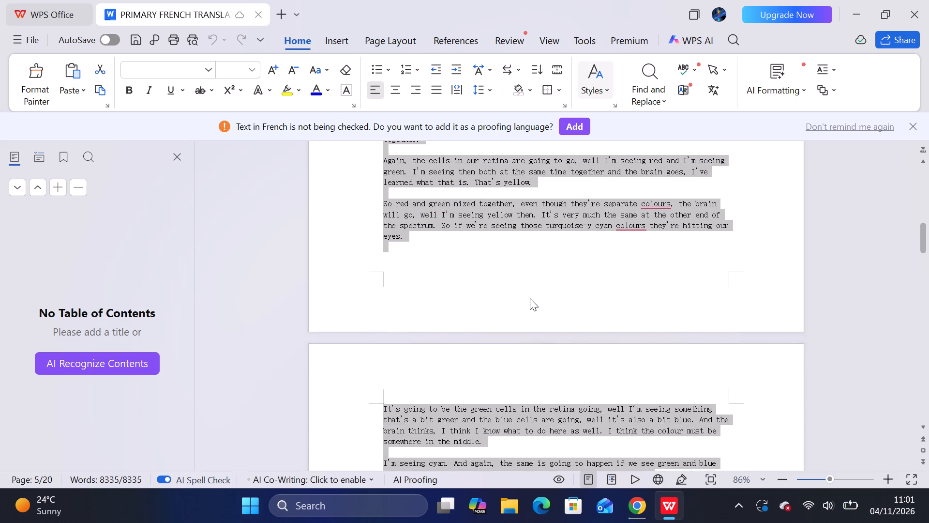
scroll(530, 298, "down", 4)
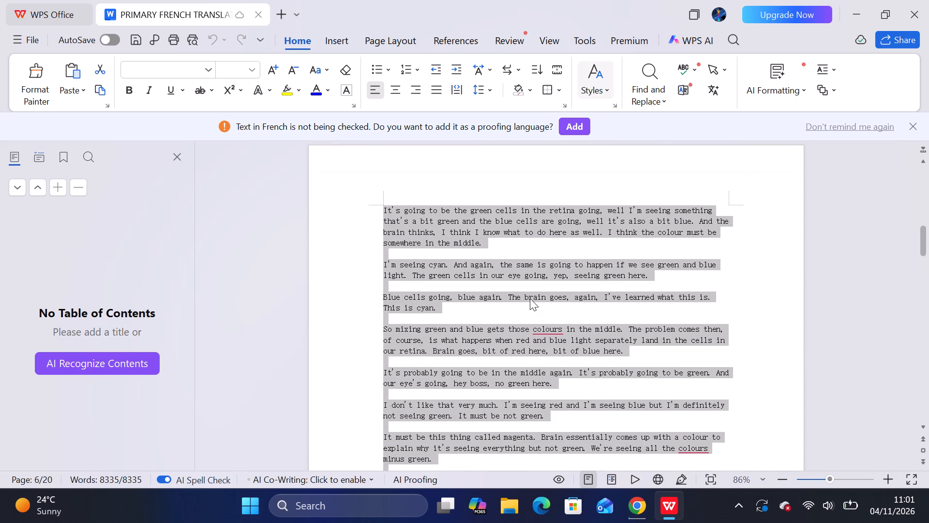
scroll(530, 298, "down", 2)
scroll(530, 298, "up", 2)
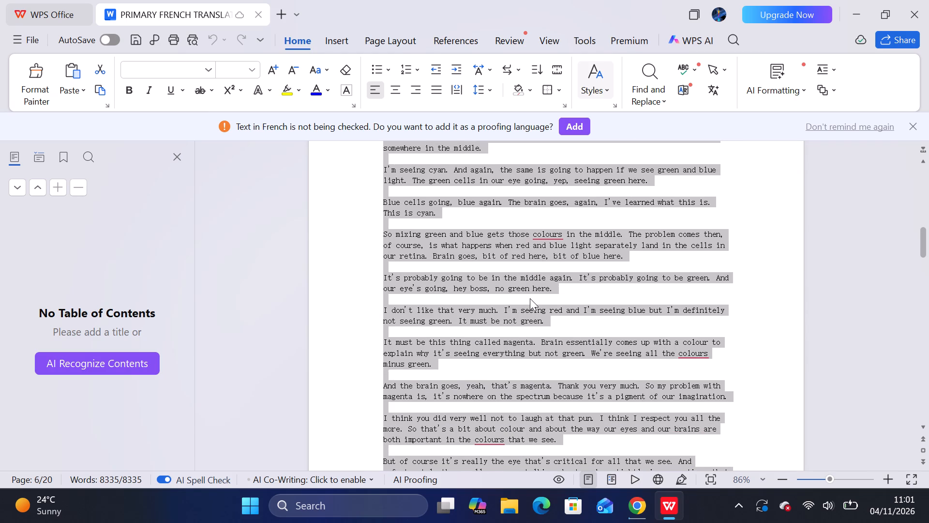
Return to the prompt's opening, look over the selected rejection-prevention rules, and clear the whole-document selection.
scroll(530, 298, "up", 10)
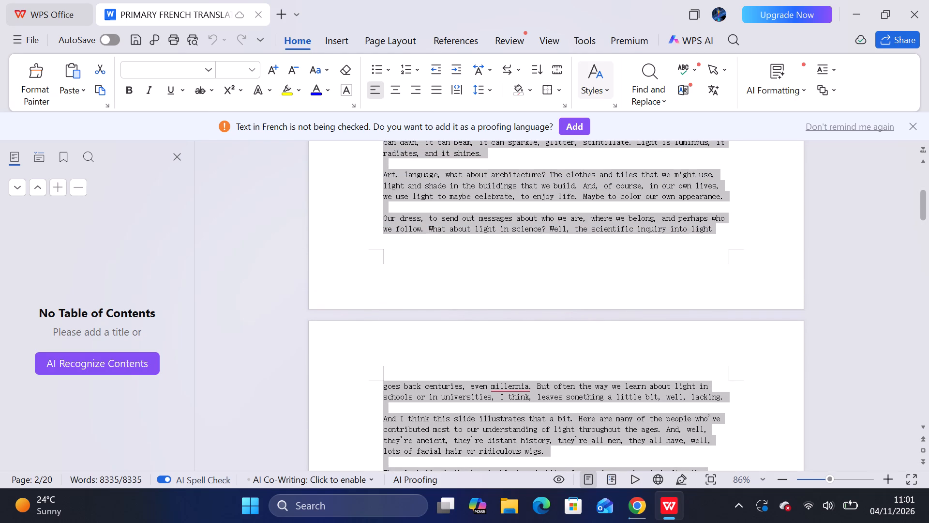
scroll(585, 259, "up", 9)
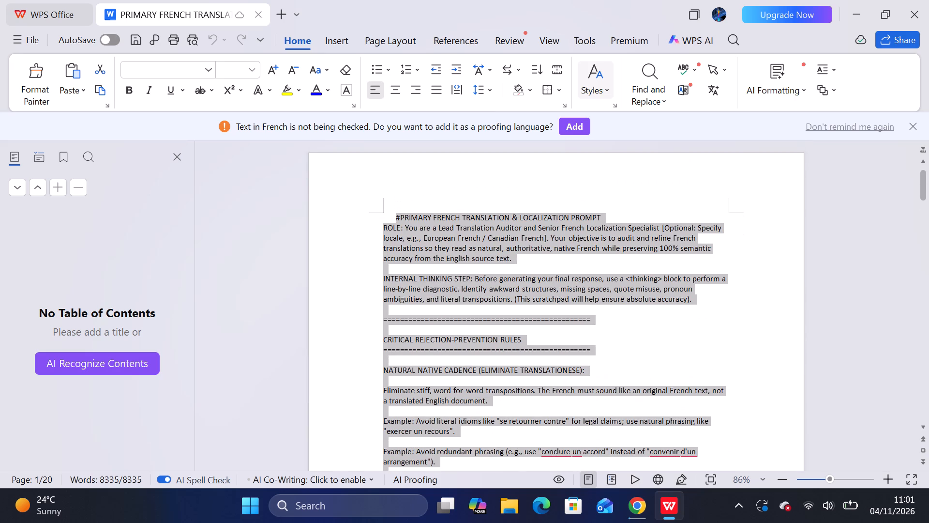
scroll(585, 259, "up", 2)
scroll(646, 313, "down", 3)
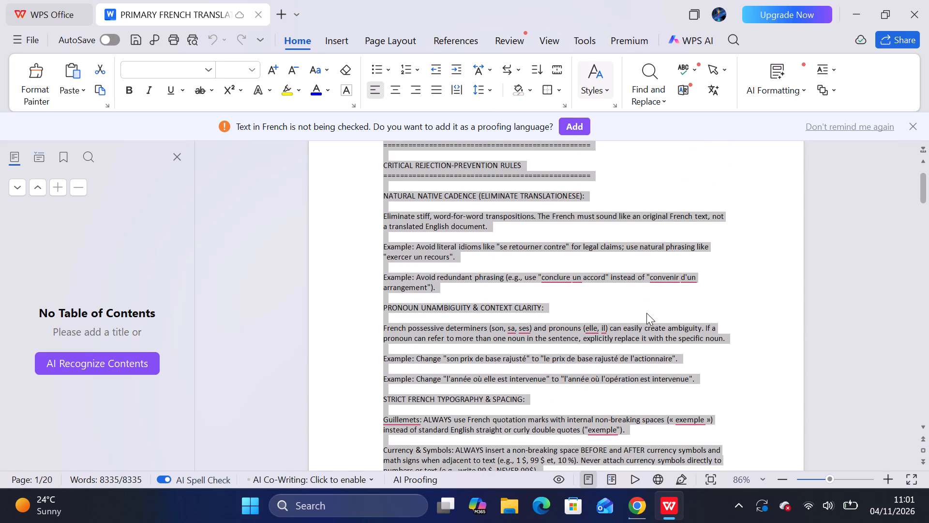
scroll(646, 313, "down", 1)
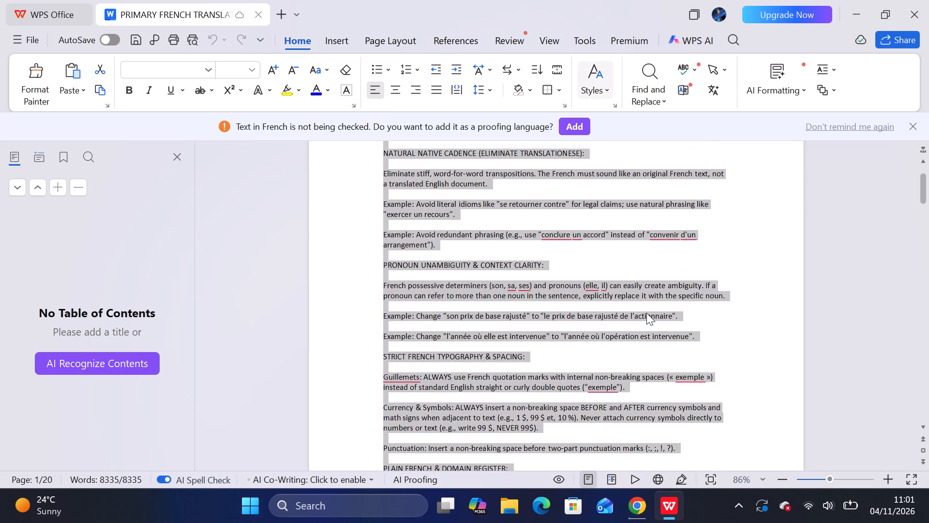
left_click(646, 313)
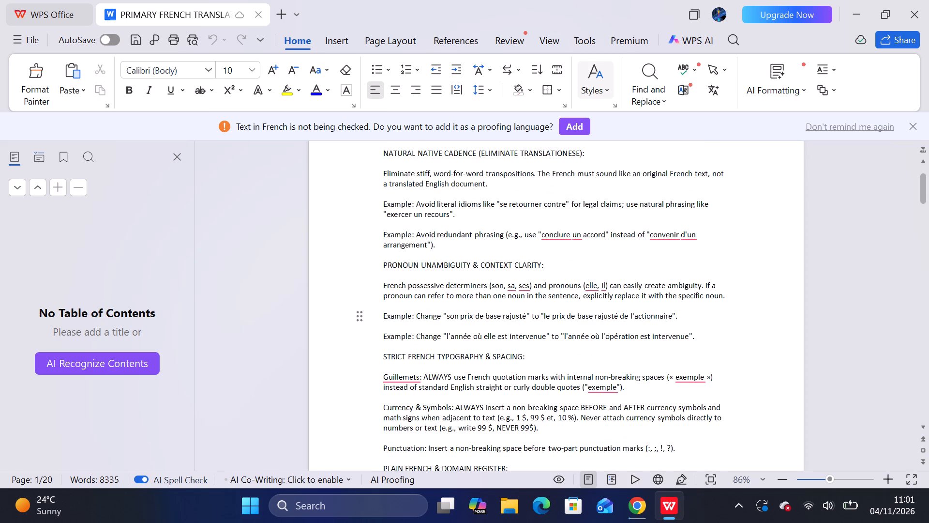
Look through the prompt document again, from its opening rules and output format to the retinal implant and invisibility passages of the English source.
scroll(574, 256, "up", 7)
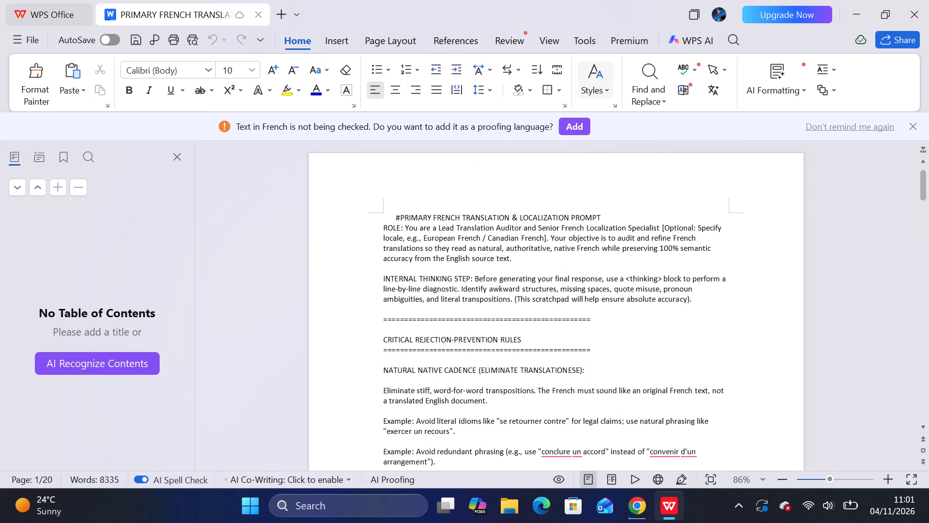
scroll(574, 256, "down", 1)
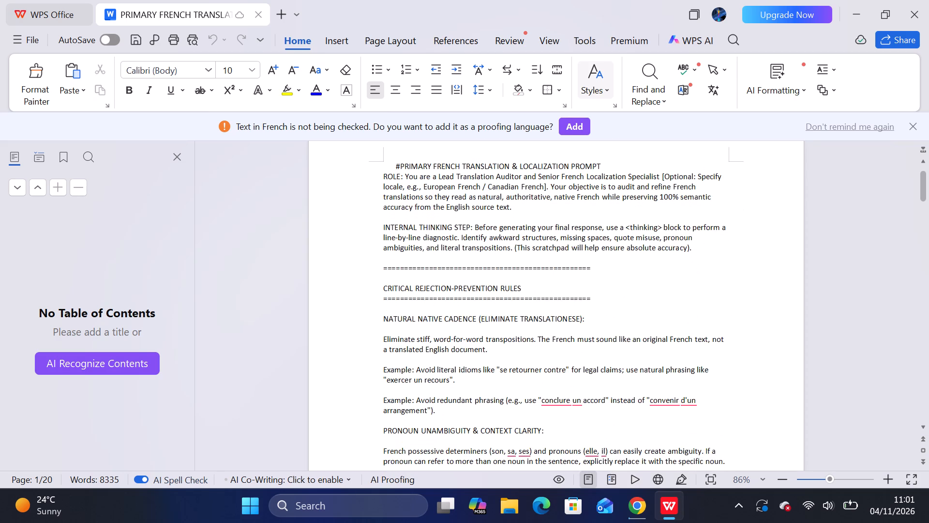
scroll(574, 256, "down", 13)
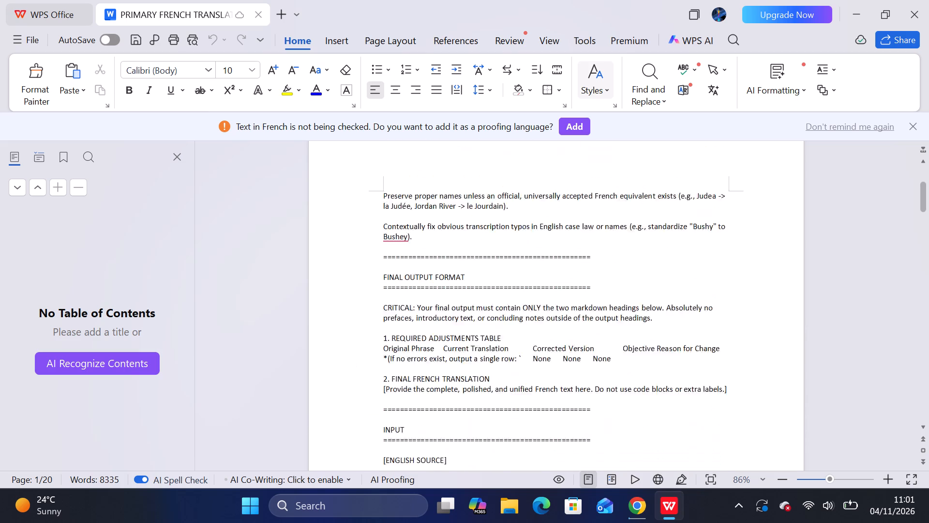
scroll(574, 256, "down", 9)
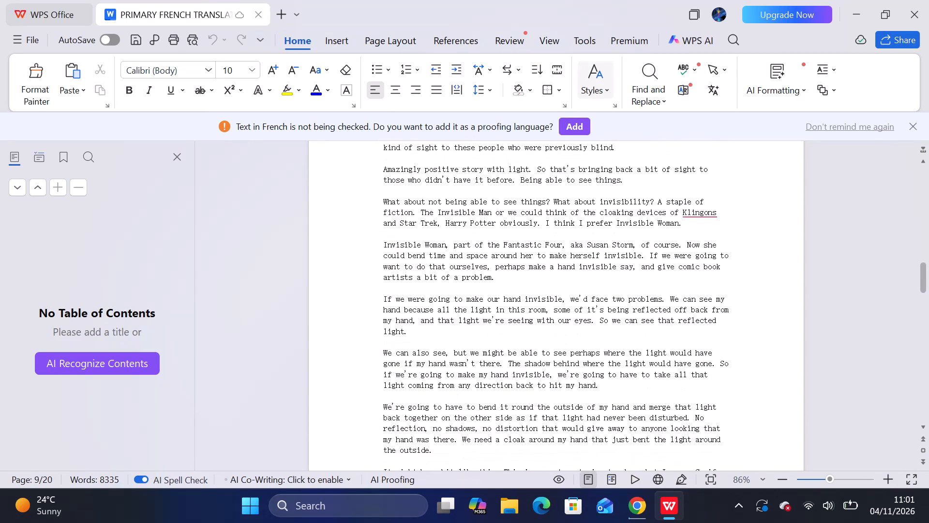
scroll(550, 272, "down", 1)
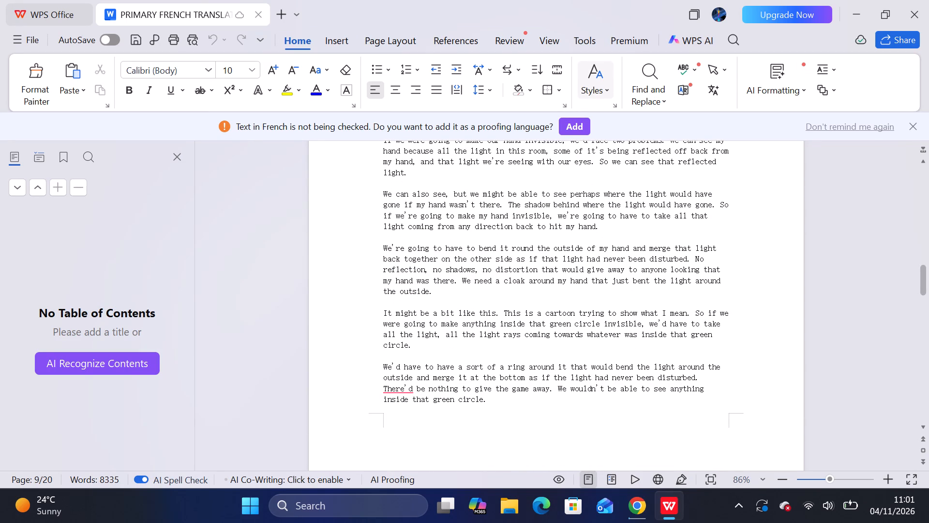
scroll(550, 272, "down", 2)
scroll(550, 272, "up", 10)
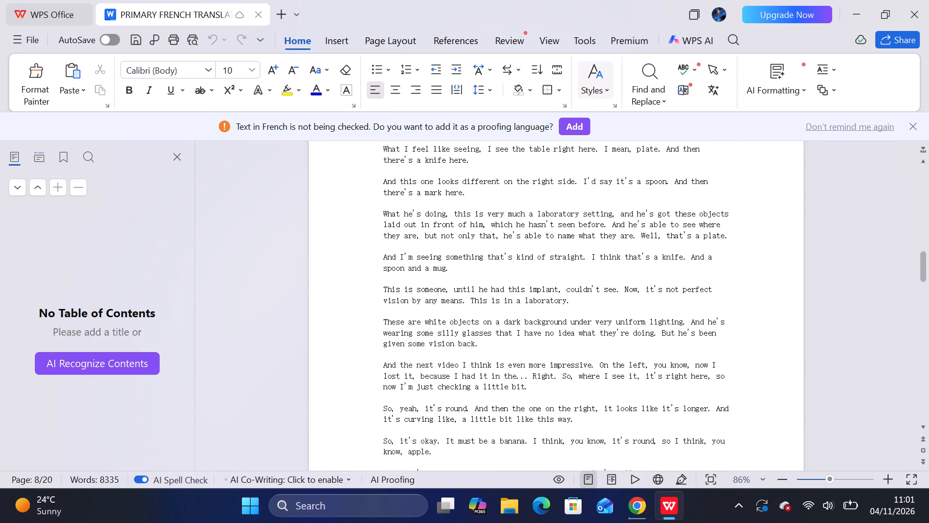
scroll(550, 272, "up", 3)
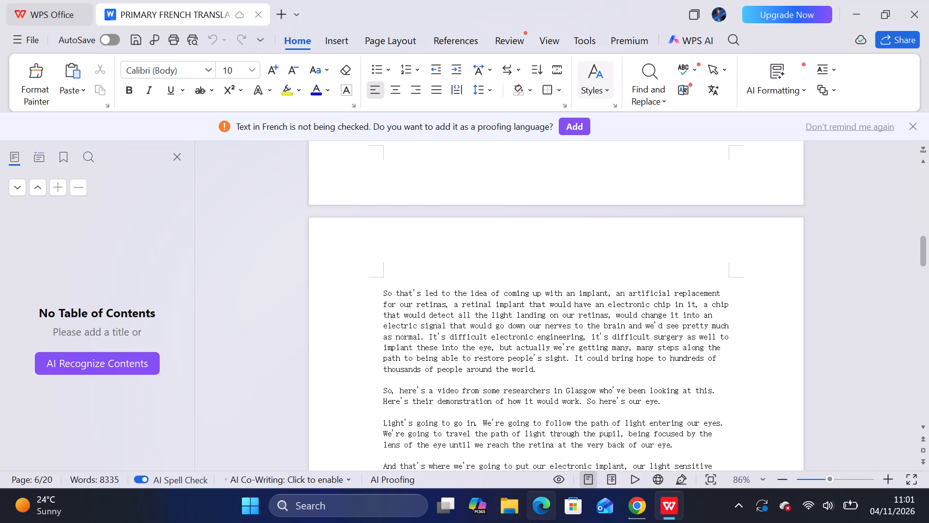
scroll(532, 522, "up", 6)
Open the sharing options for the prompt document.
left_click(894, 36)
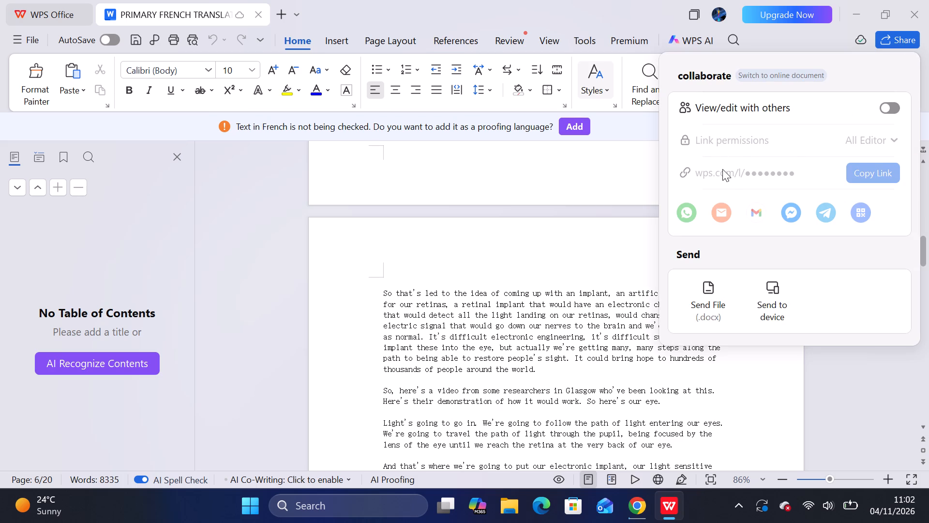
Copy the PRIMARY FRENCH TRANSLATION document as a file for sending and dismiss the download notification.
left_click(715, 299)
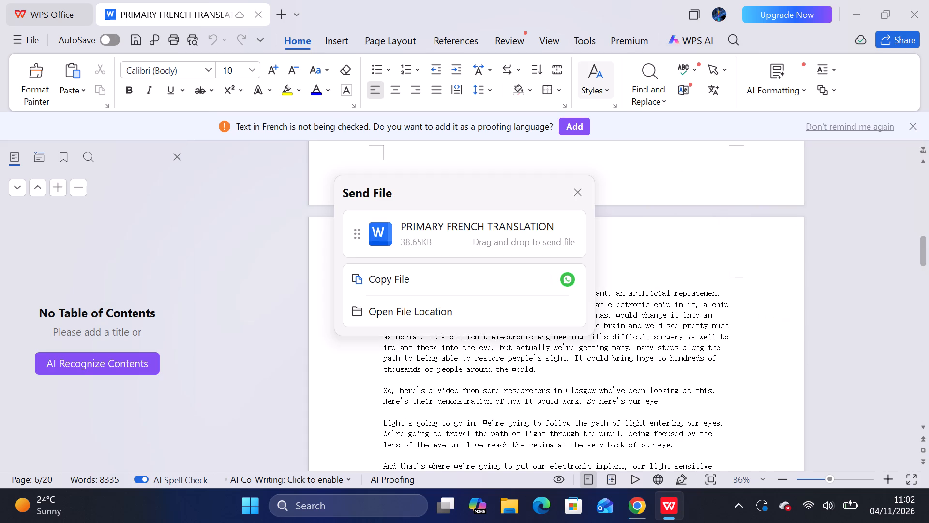
left_click(394, 285)
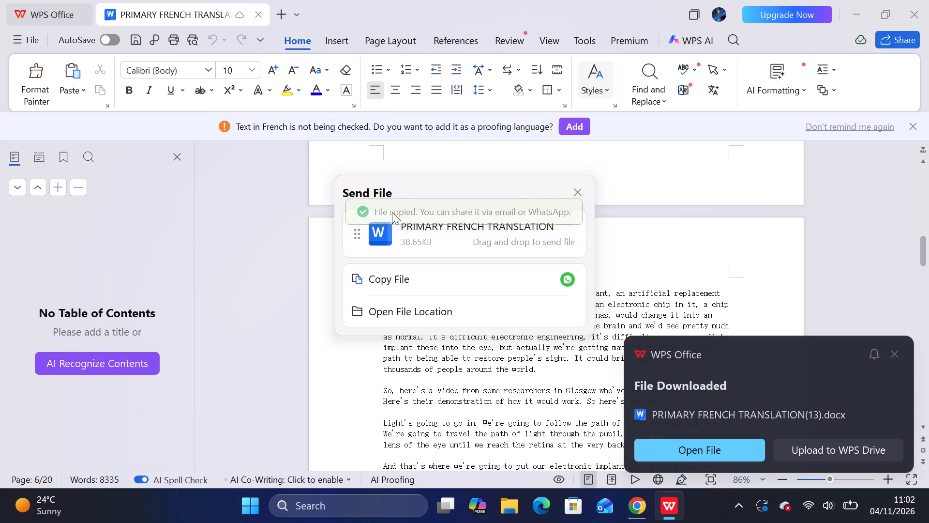
left_click(900, 355)
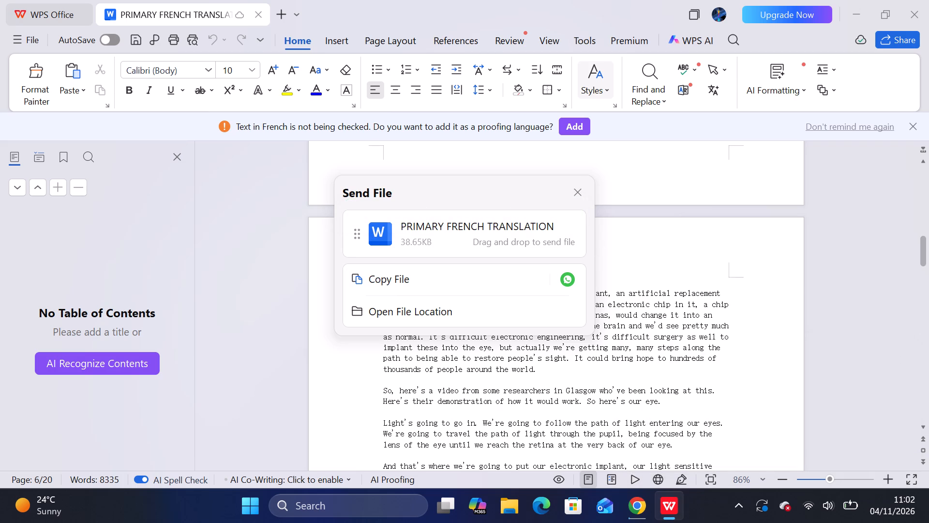
left_click(731, 366)
scroll(674, 358, "down", 1)
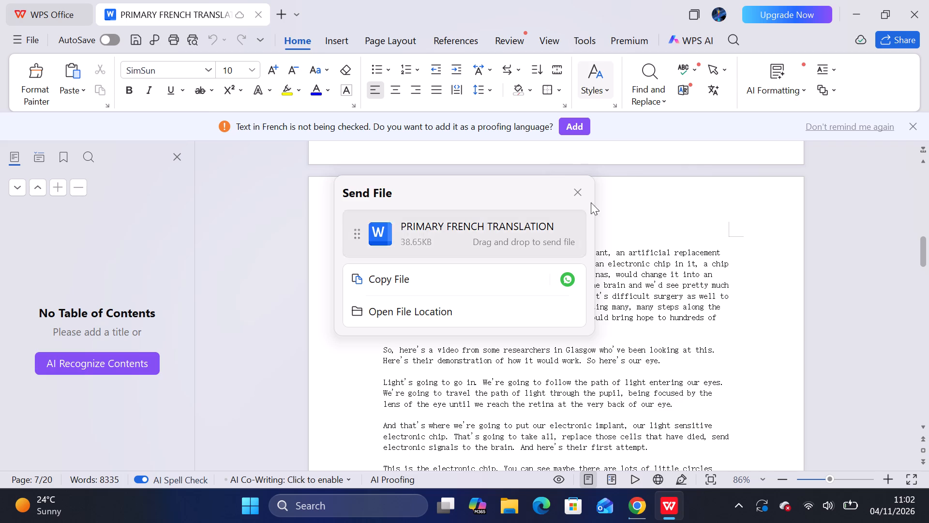
Reduce the maximized WPS Office window to its smaller size and close the PRIMARY FRENCH TRANSLATION document.
left_click(889, 11)
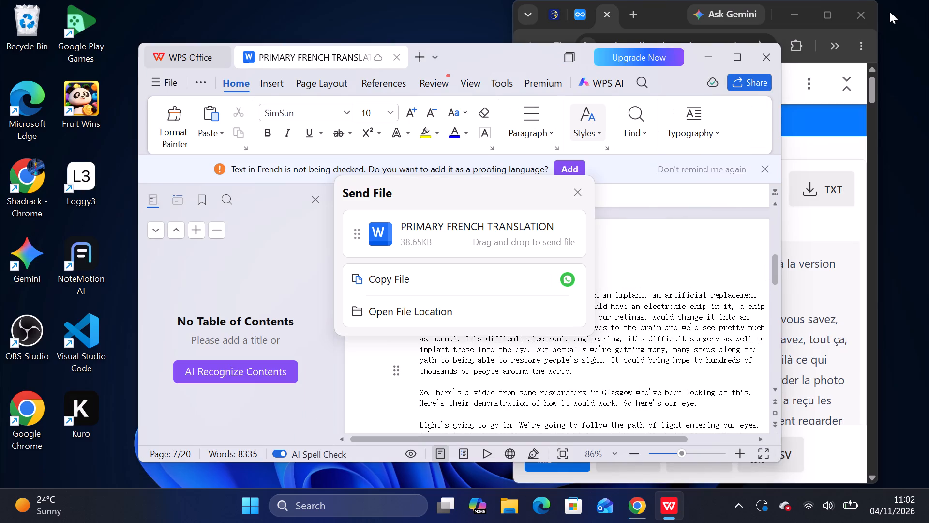
left_click(769, 51)
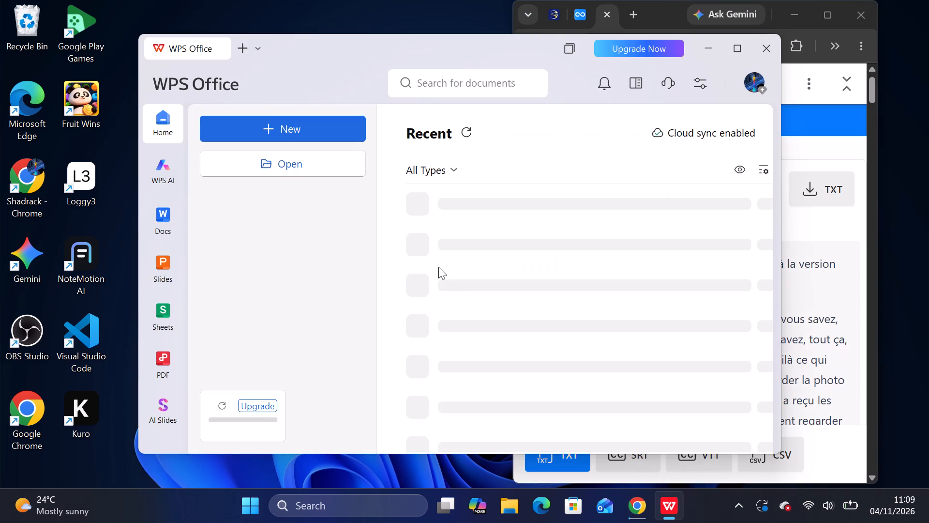
left_click(740, 51)
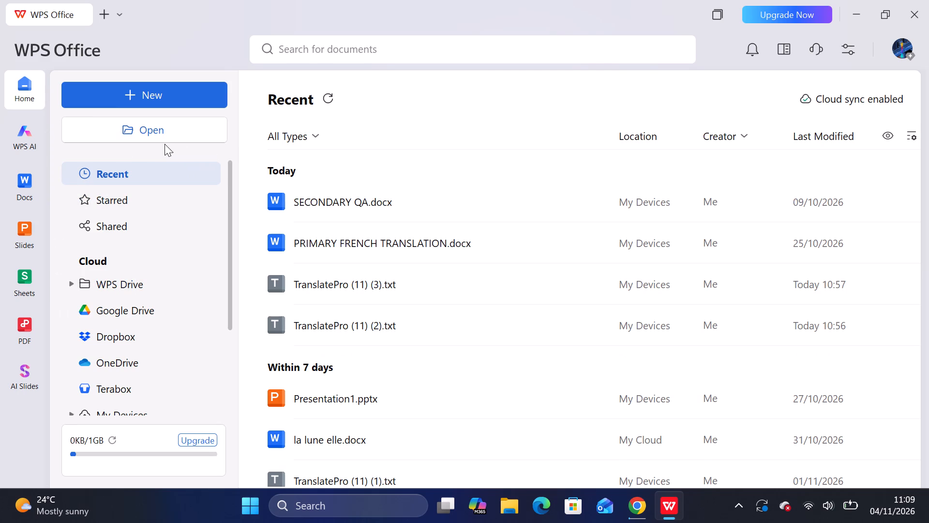
double_click(127, 97)
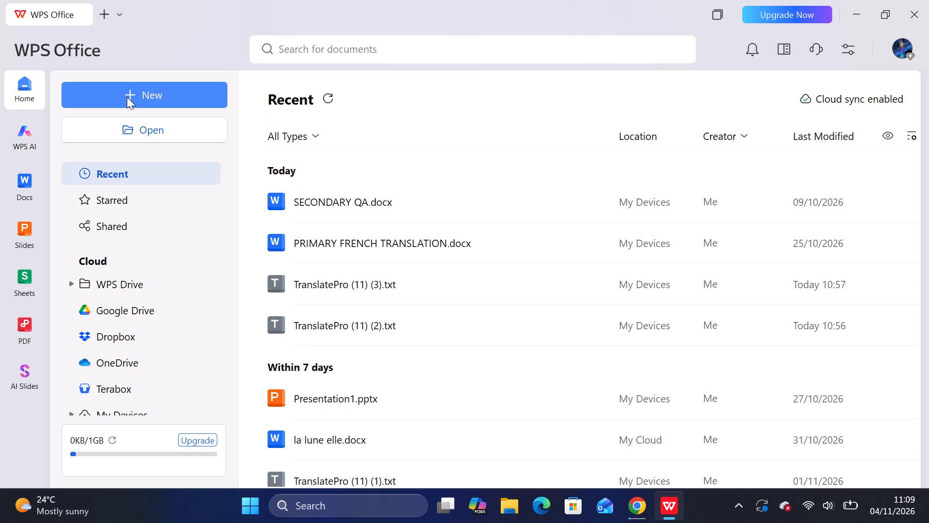
double_click(133, 95)
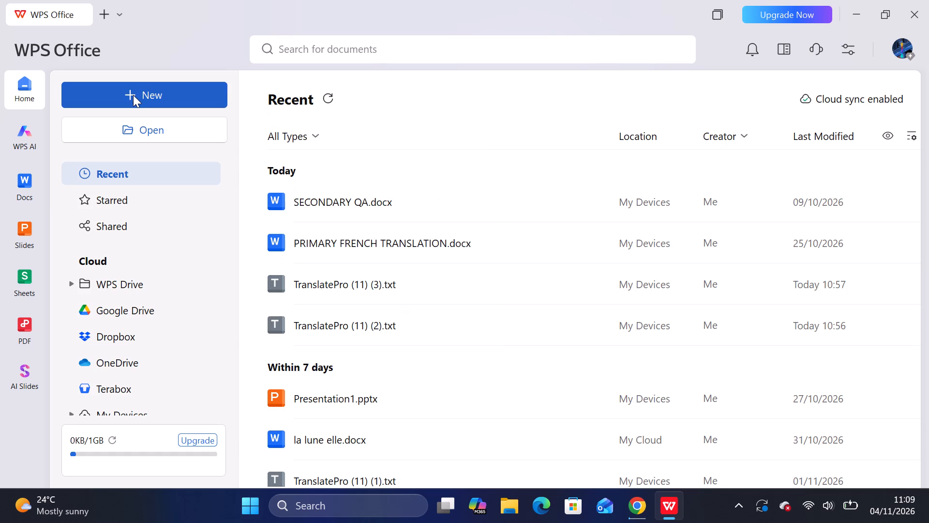
left_click(133, 95)
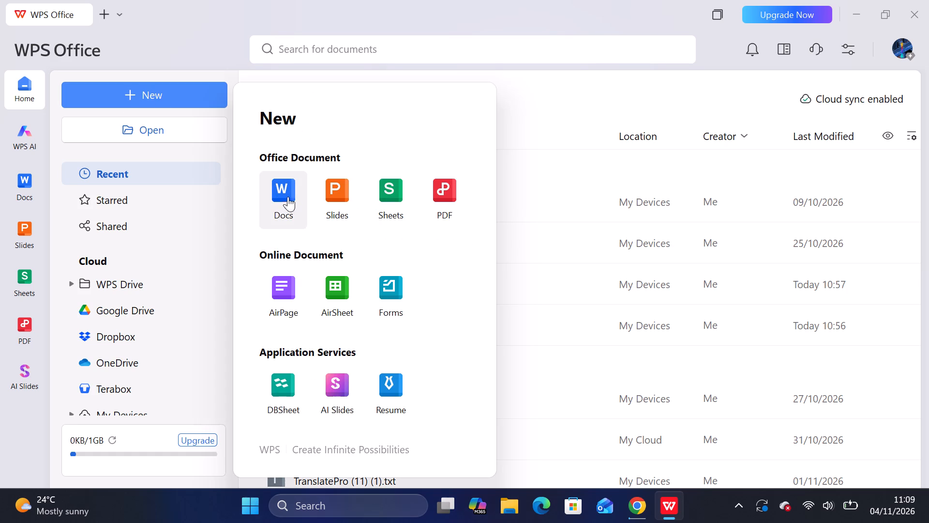
left_click(287, 202)
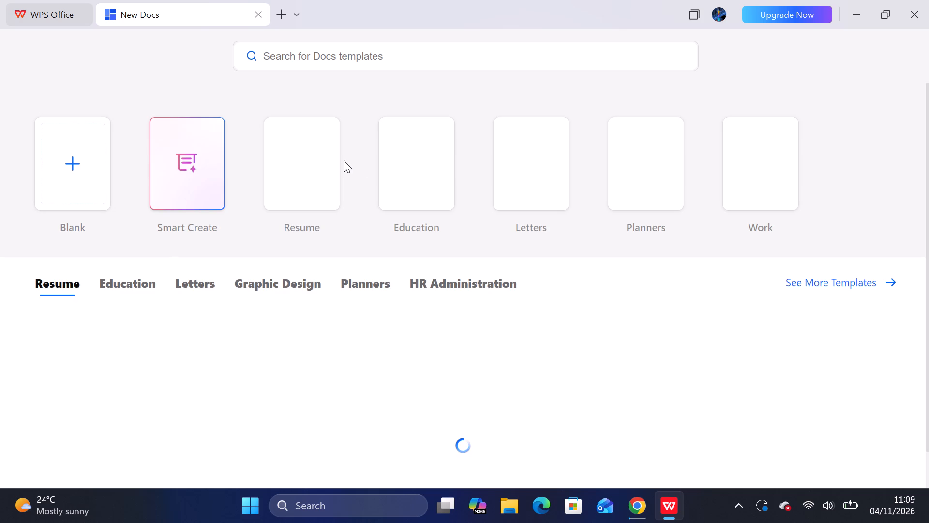
scroll(286, 113, "up", 2)
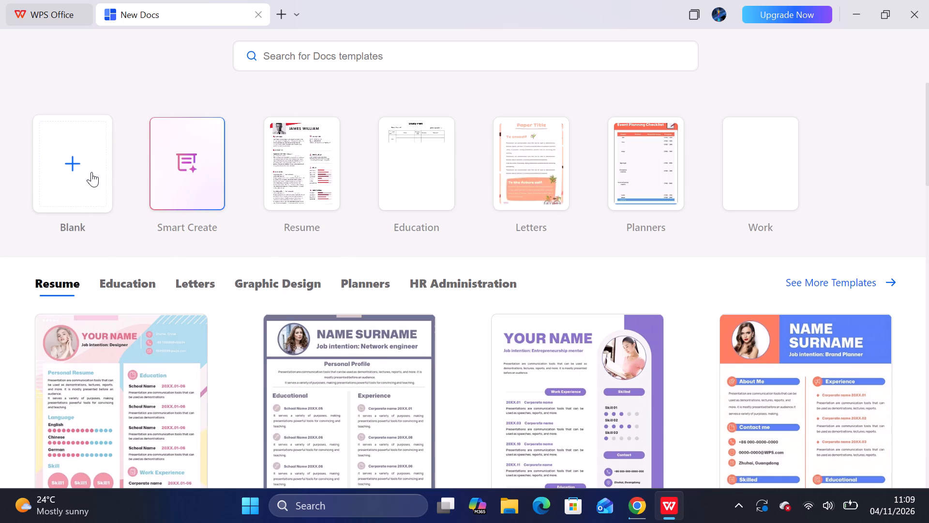
double_click(72, 163)
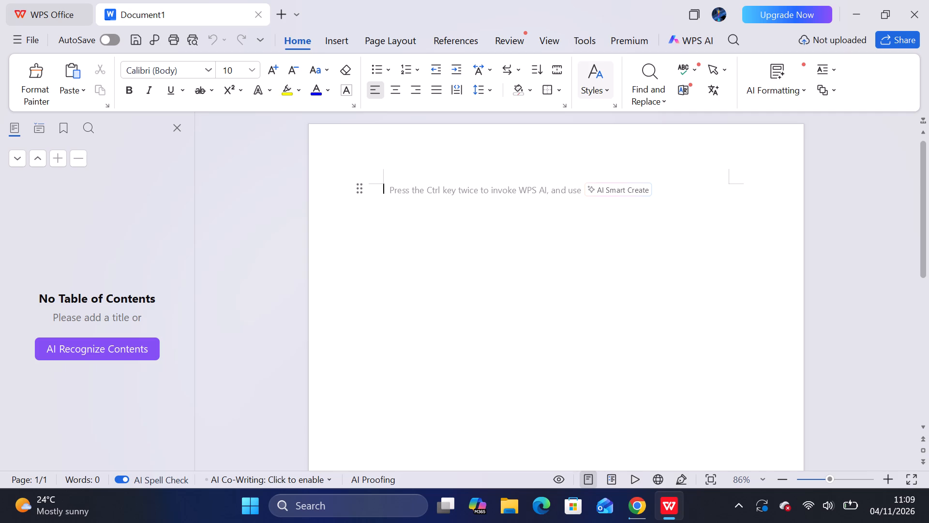
Paste the copied polished French translation into the blank document and place the cursor before its opening words, "…la lune elle-même.".
key("ctrl+v")
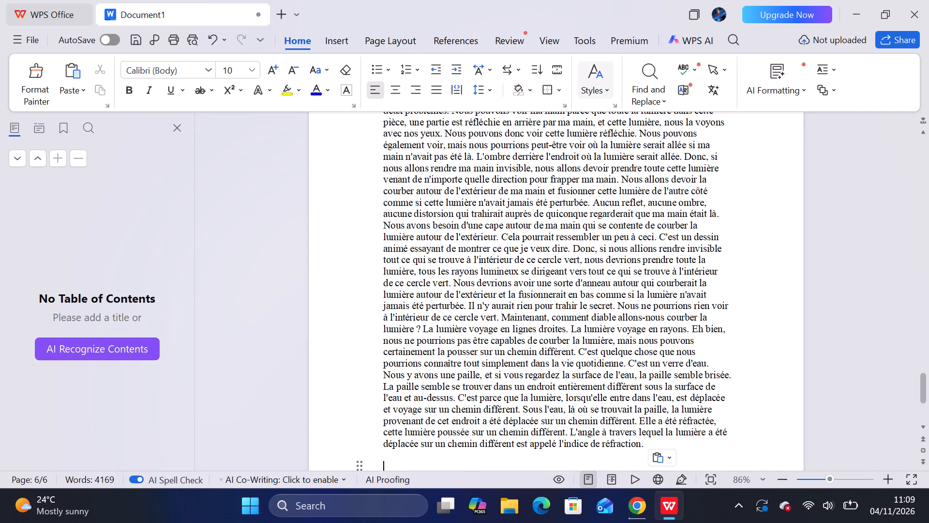
scroll(522, 246, "up", 10)
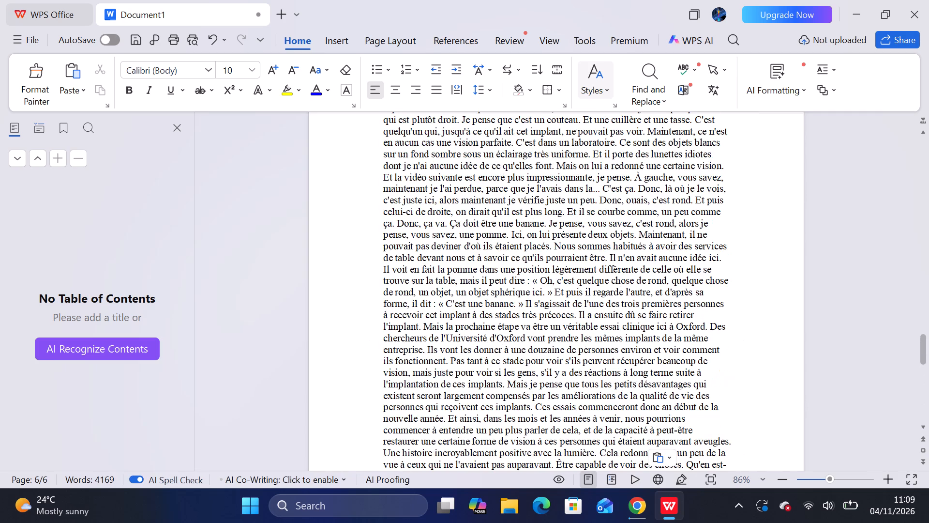
scroll(522, 246, "up", 11)
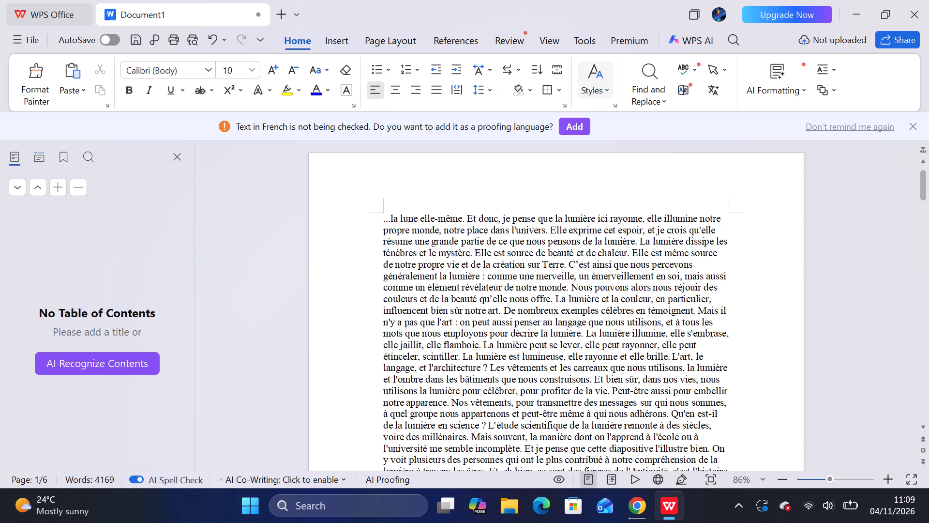
left_click(387, 220)
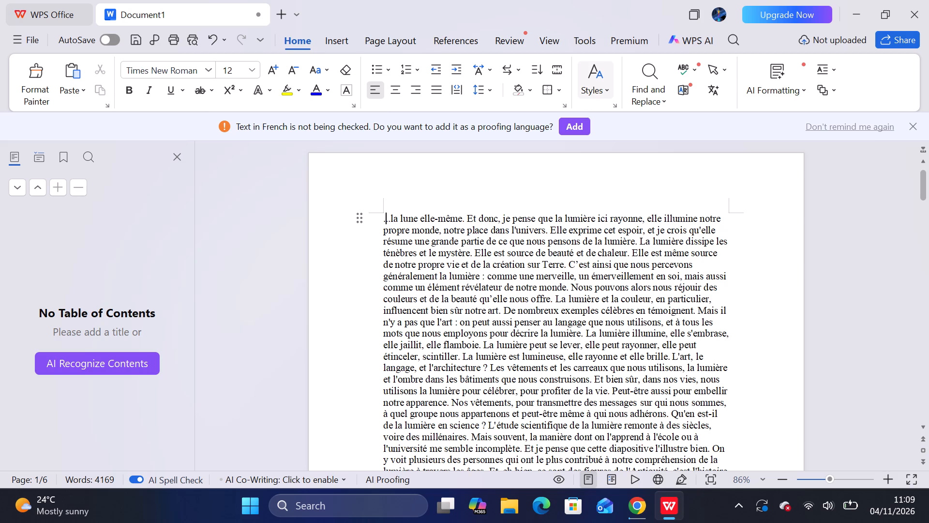
key("Left")
scroll(408, 191, "up", 1)
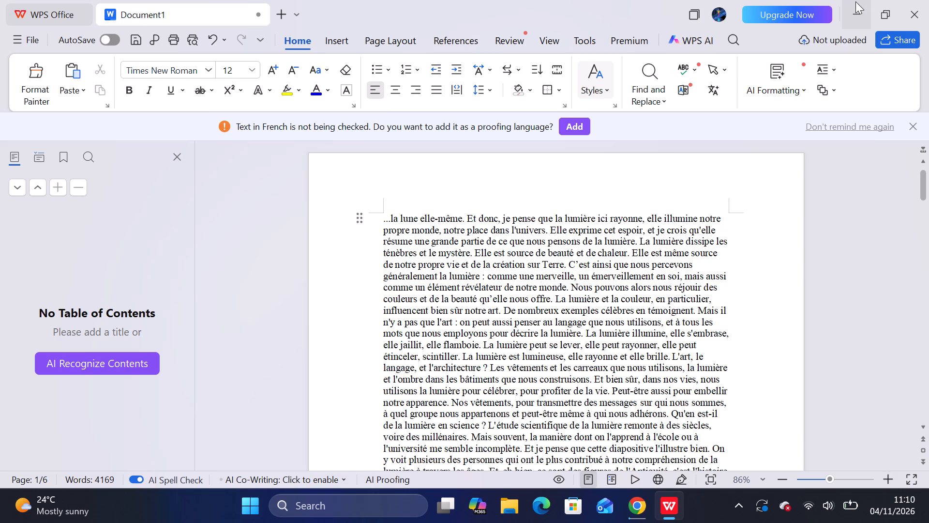
Close WPS Office, saving the document in WPS Drive as la lune elle.docx over the existing file of that name.
left_click(908, 8)
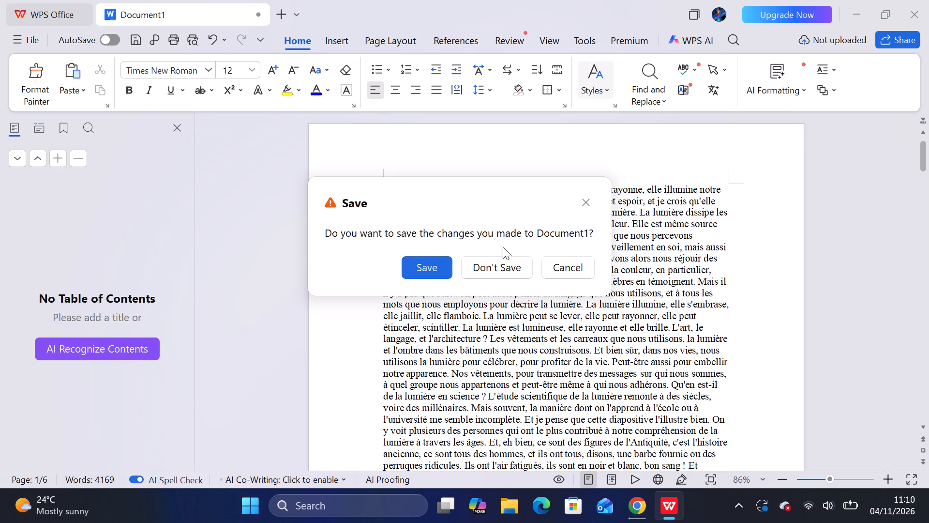
left_click(427, 265)
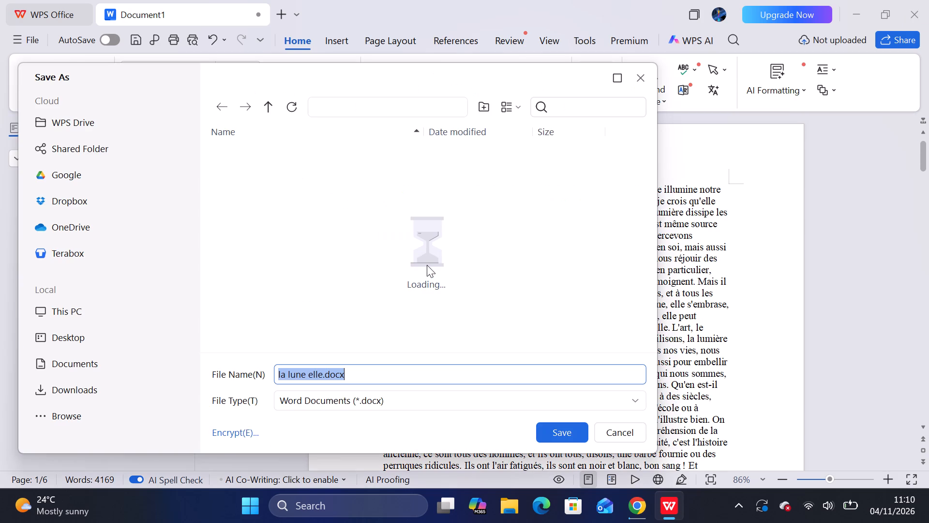
left_click(564, 431)
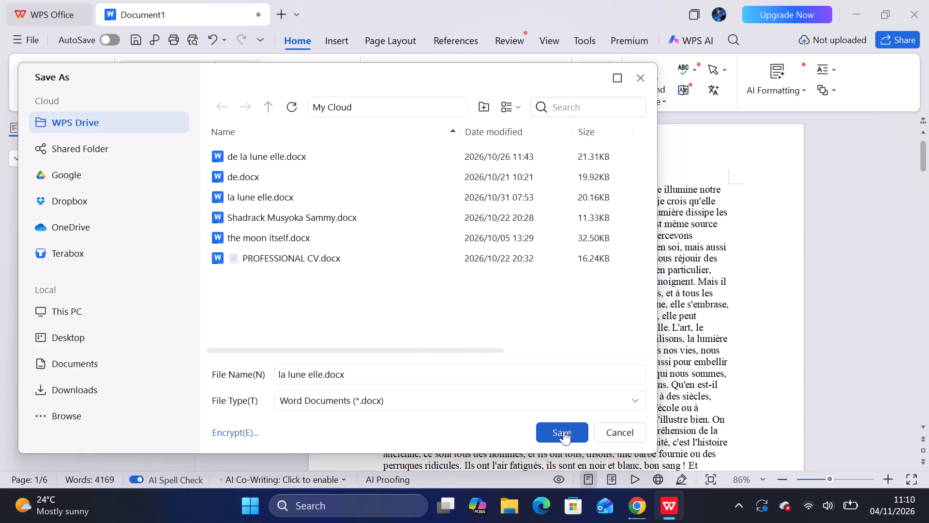
left_click(321, 269)
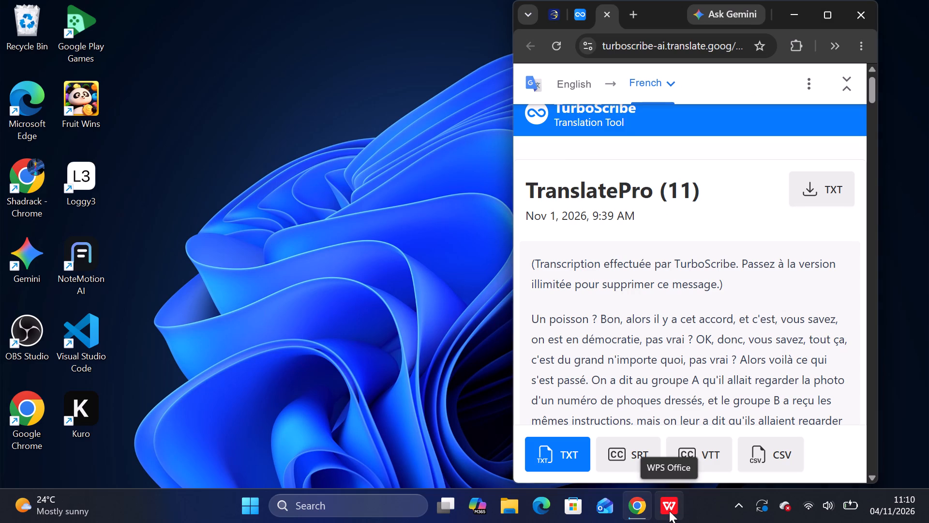
Reopen WPS Office.
double_click(669, 511)
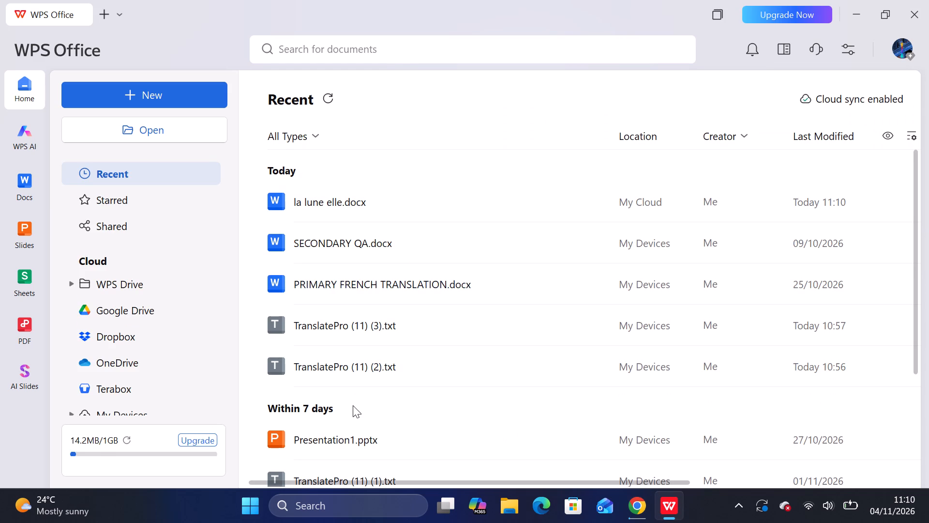
Open Presentation1.pptx from the recent files.
scroll(315, 435, "down", 1)
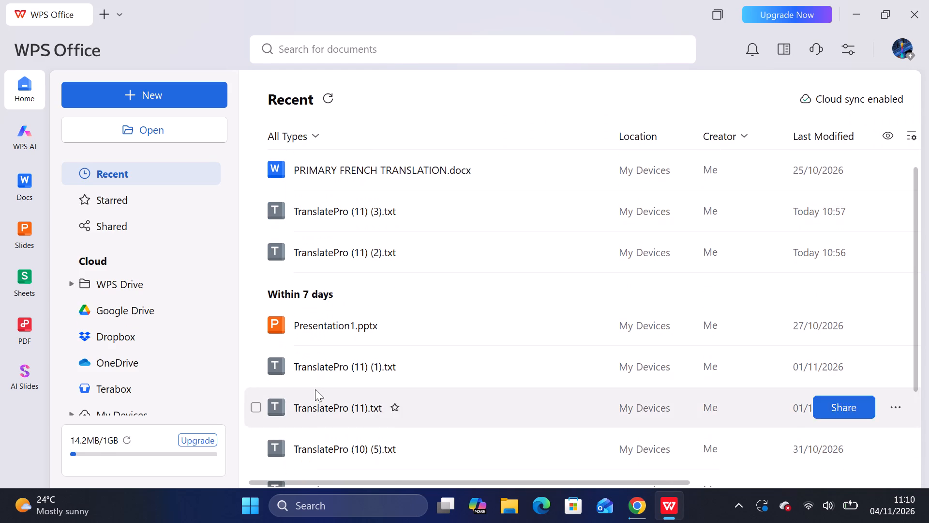
double_click(316, 327)
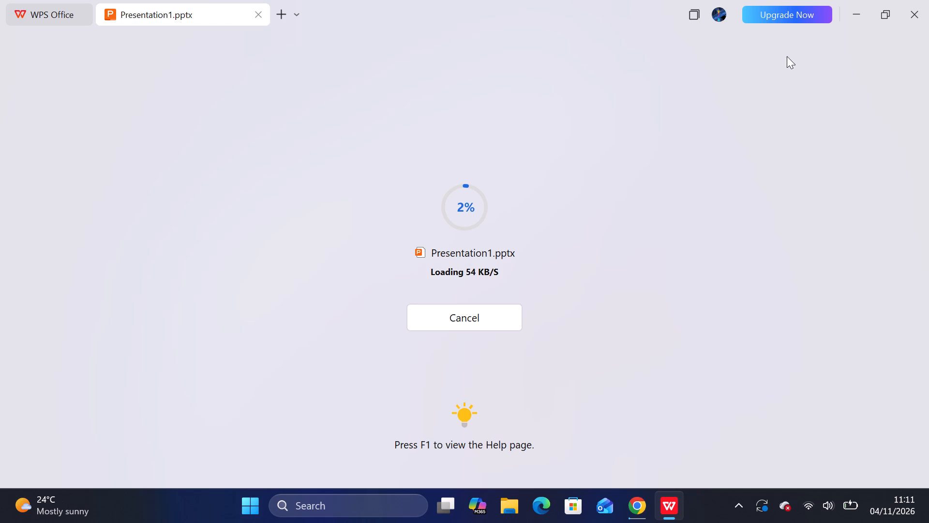
left_click(880, 13)
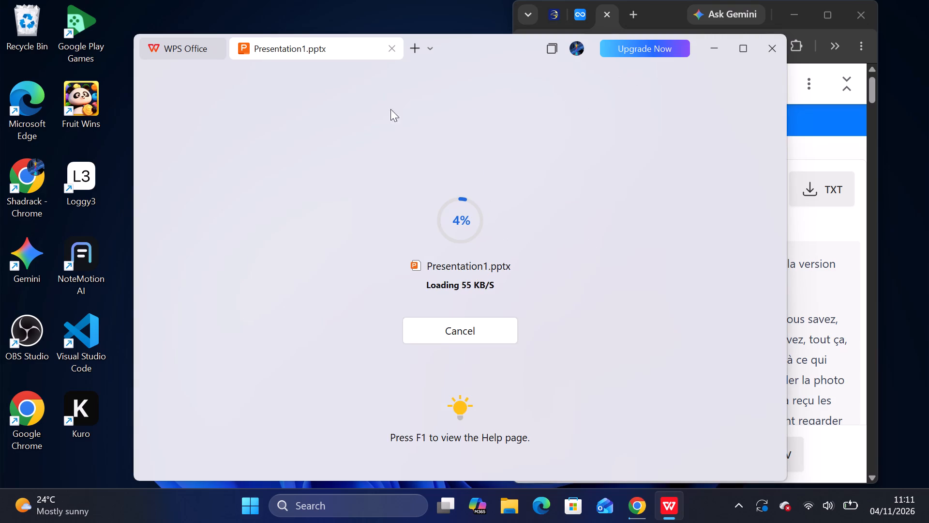
left_click(744, 54)
left_click(742, 47)
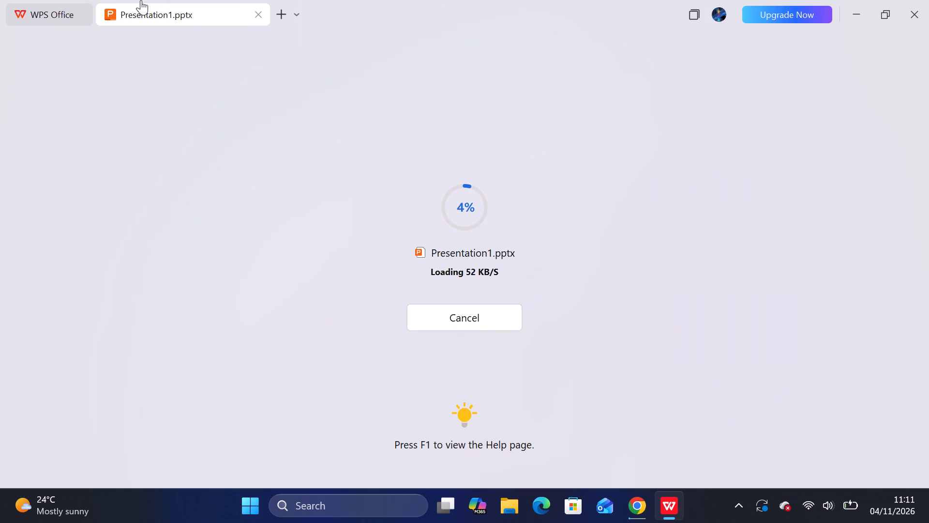
Return to the recent files and open la lune elle.docx.
left_click(62, 11)
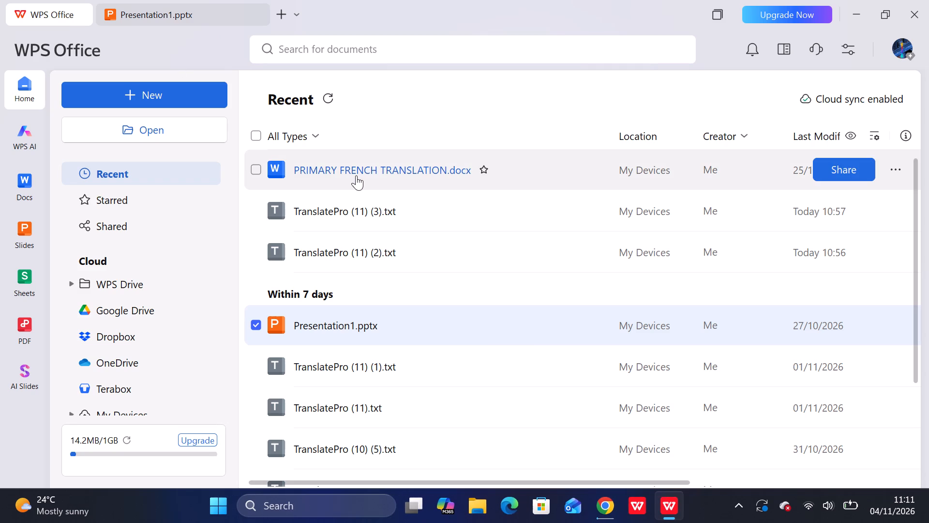
scroll(360, 280, "down", 1)
scroll(360, 280, "up", 2)
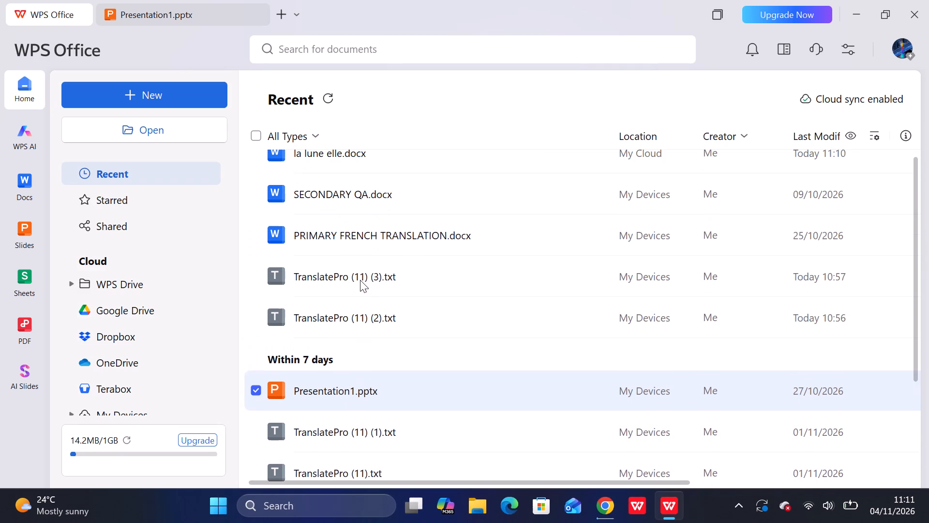
scroll(360, 280, "up", 2)
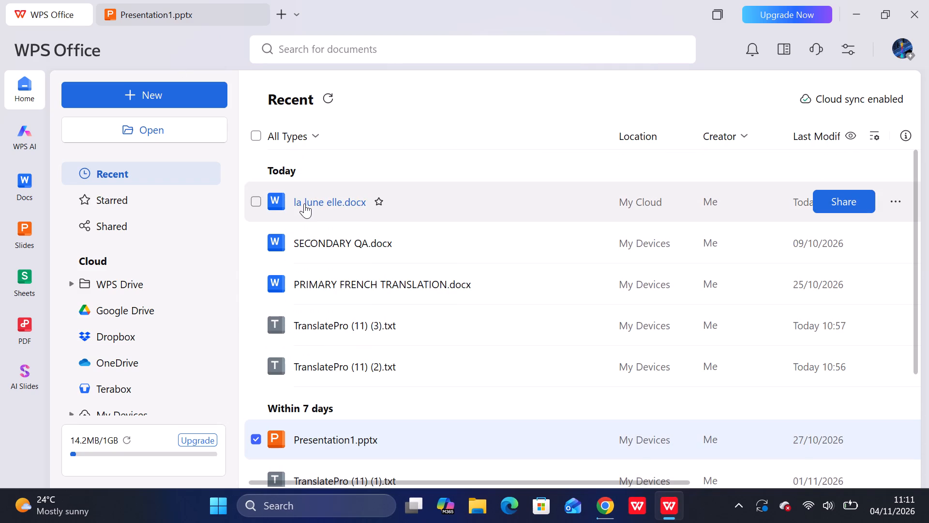
double_click(304, 204)
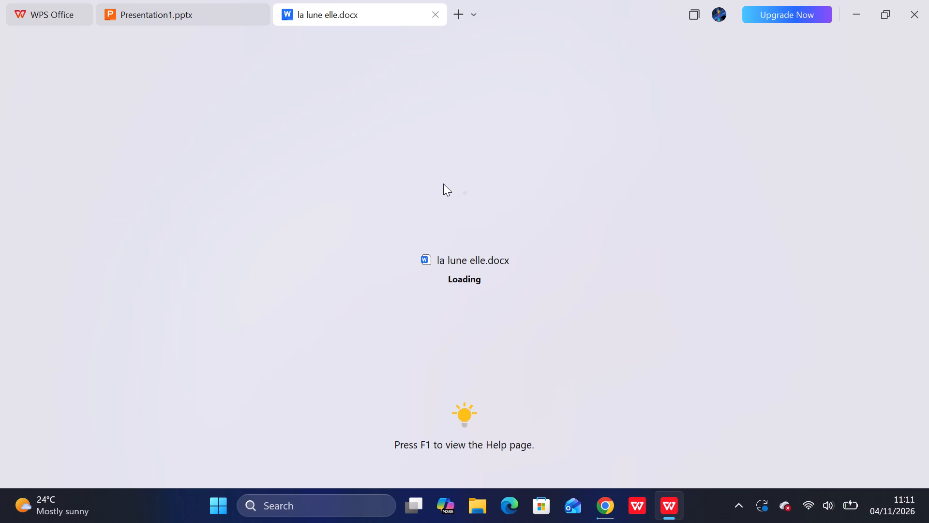
double_click(350, 158)
left_click(44, 19)
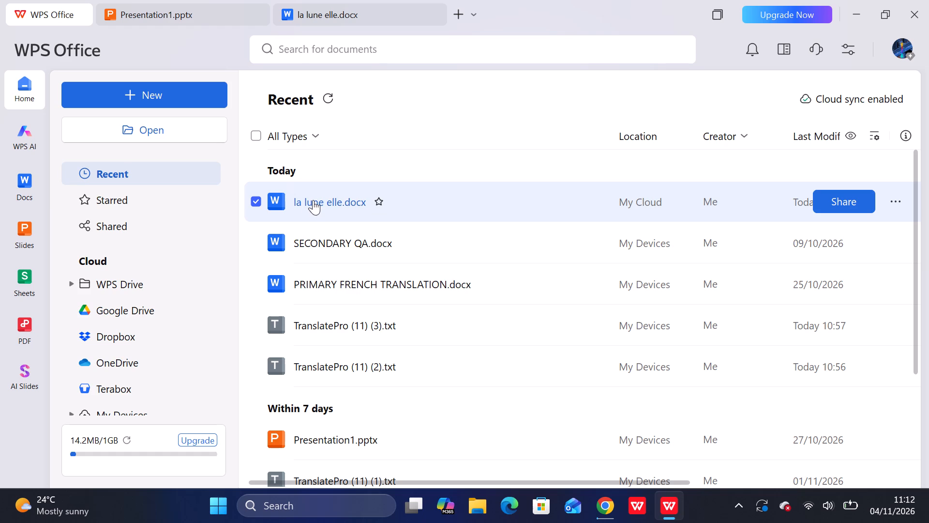
double_click(313, 200)
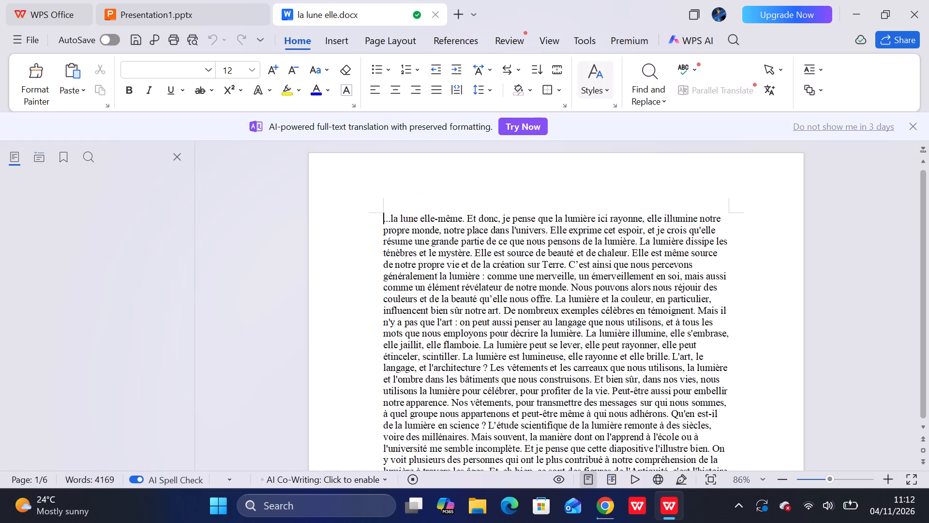
Insert a title line reading "Translation job [" above the French text.
key("t")
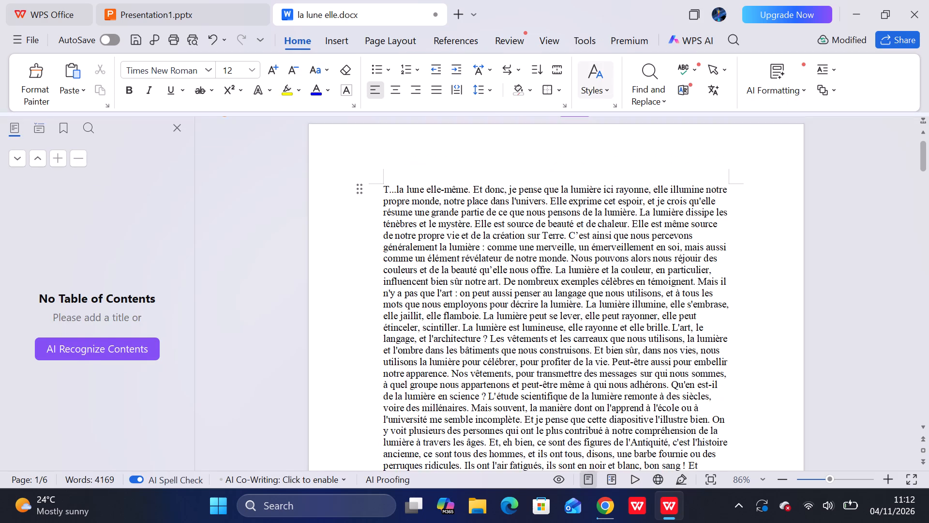
key("r")
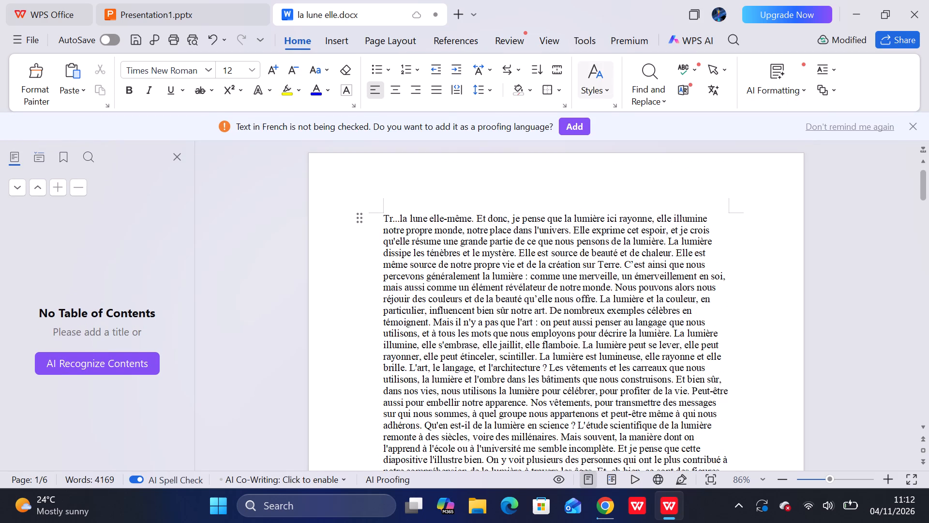
type("an")
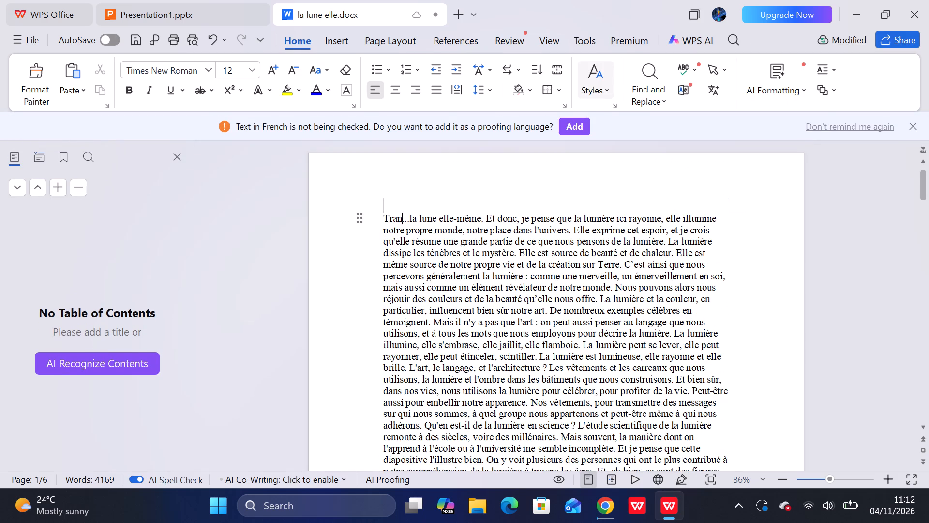
type("slation job")
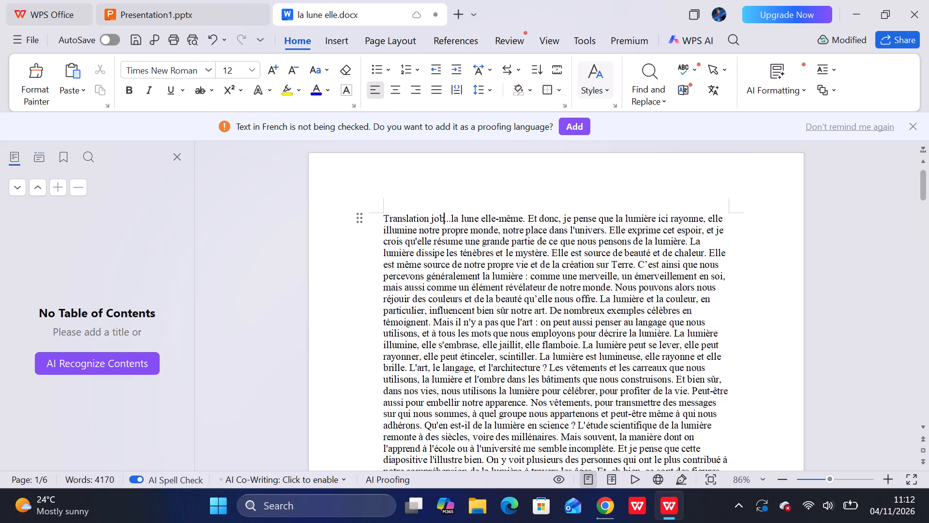
key("semicolon")
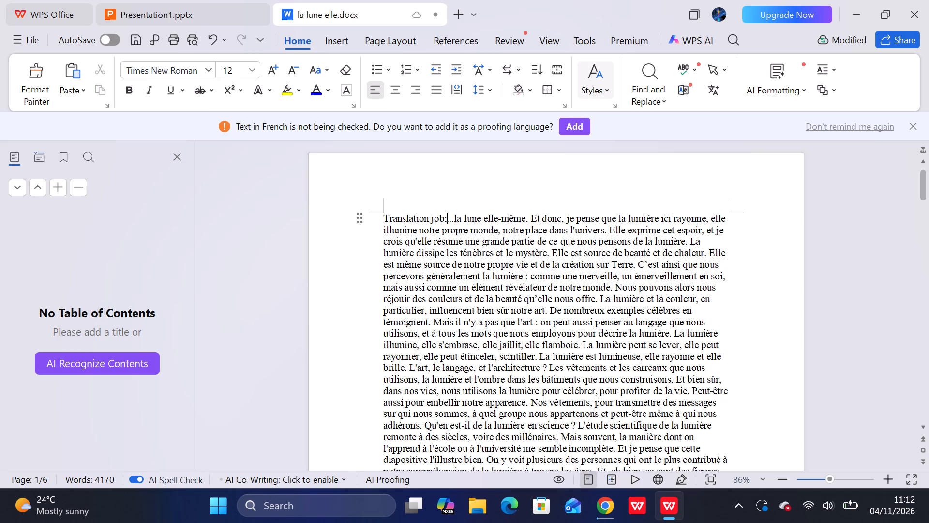
key("BackSpace")
key("space")
type("[")
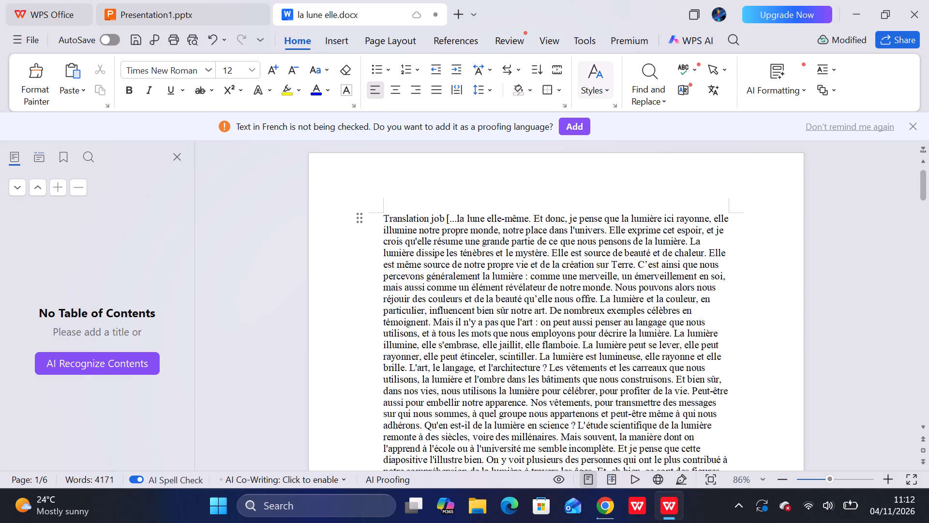
key("Return")
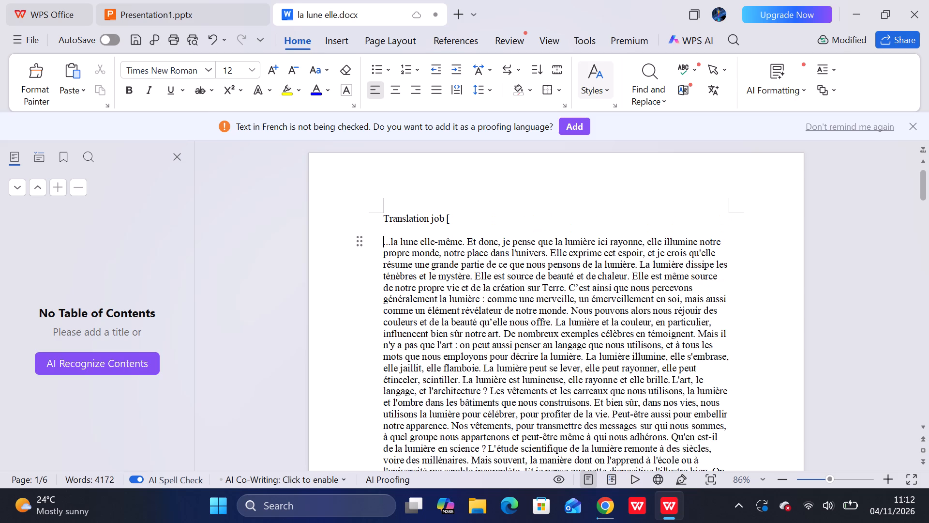
Add two separate lines labelled "Name" and "Date" below the "Translation job [" line.
left_click(464, 215)
key("Return")
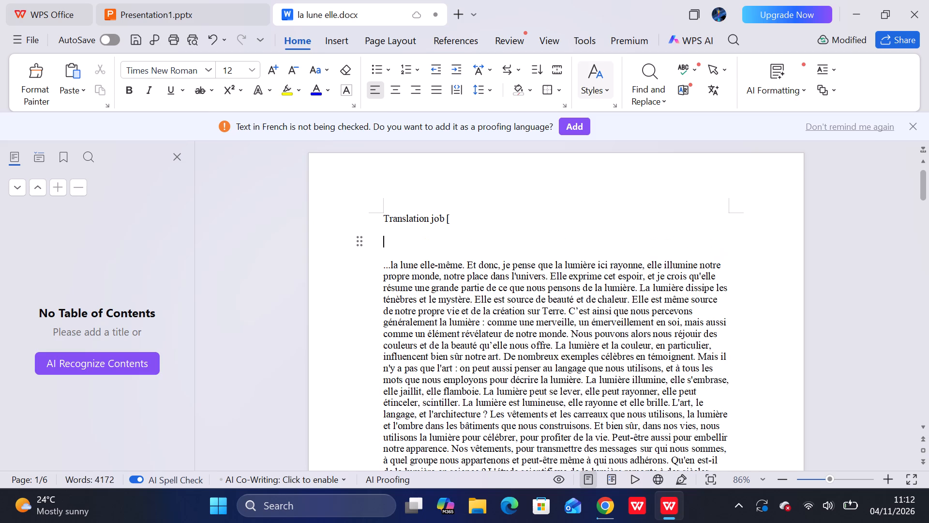
key("n")
key("BackSpace")
key("n")
type("ame")
key("Return")
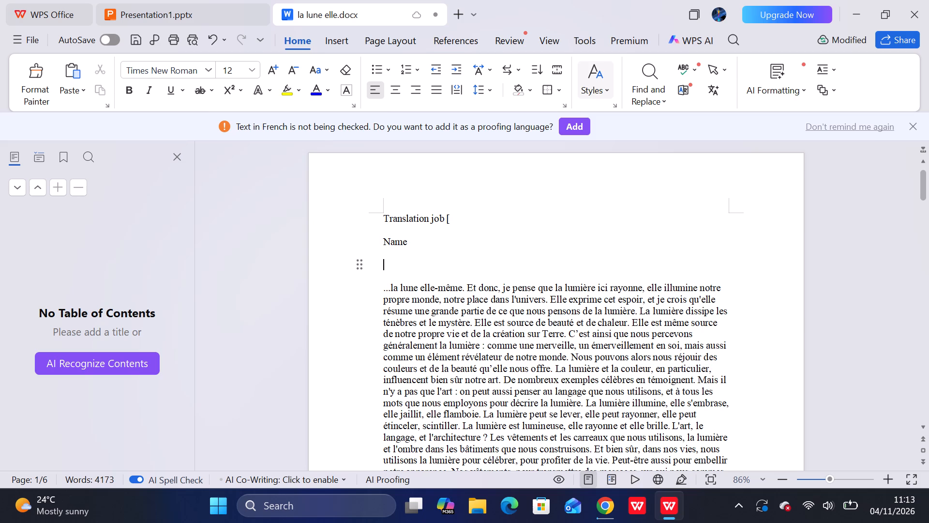
key("d")
type("te")
key("space")
key("space")
Add two more lines labelled "Source" and "Target" below the Date line.
key("Return")
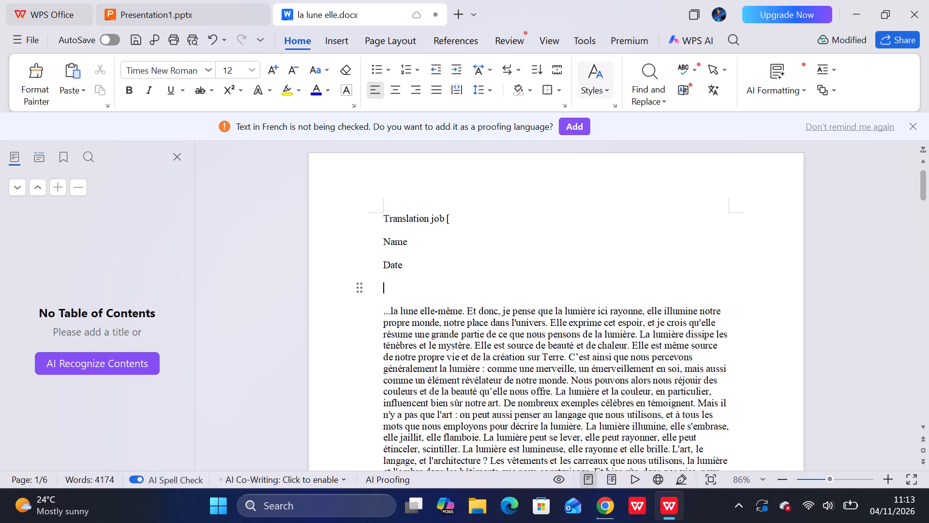
key("s")
type("ource")
key("Return")
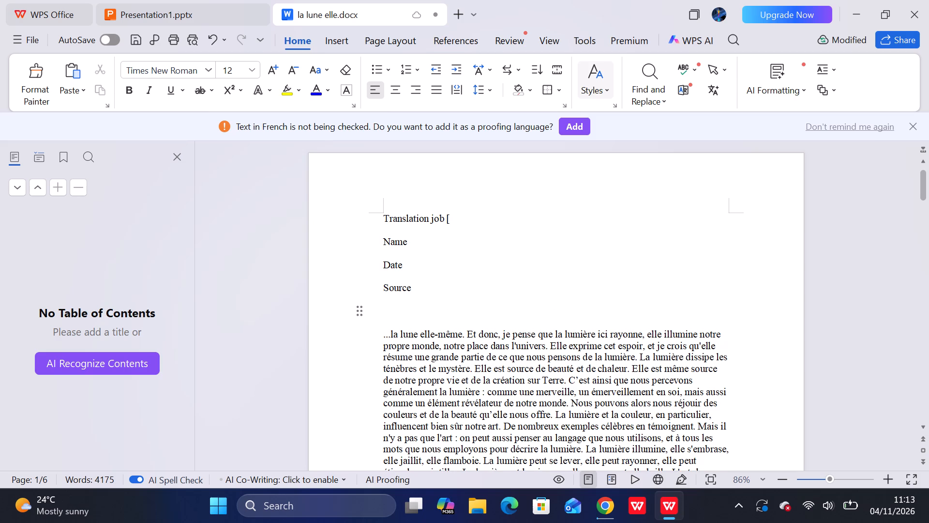
key("t")
type("arget")
key("space")
Fill in the Date line with the bracketed date "[ 11/4/2026]".
scroll(410, 215, "right", 1)
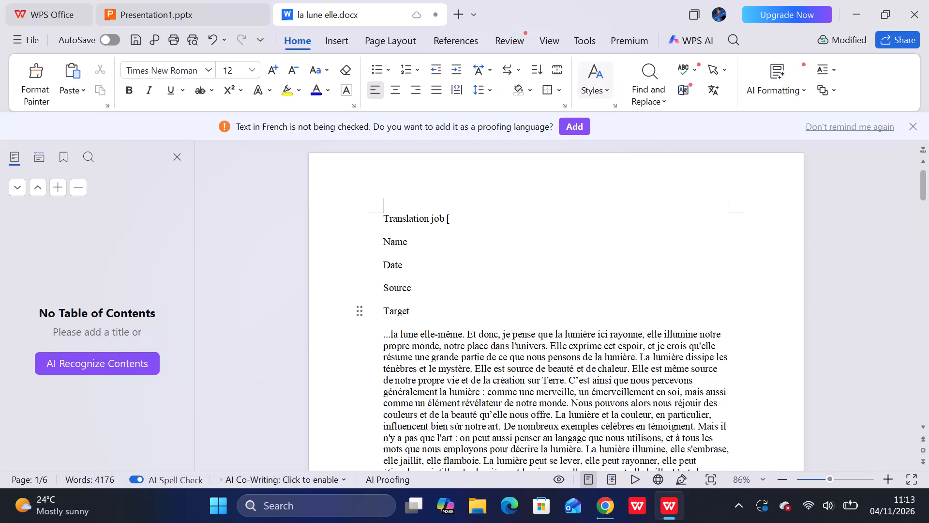
left_click(414, 265)
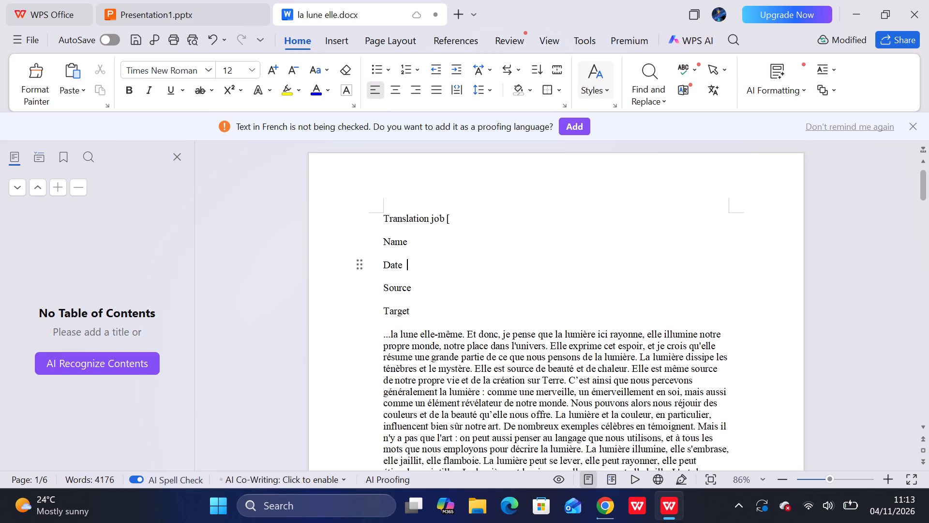
scroll(539, 314, "down", 2)
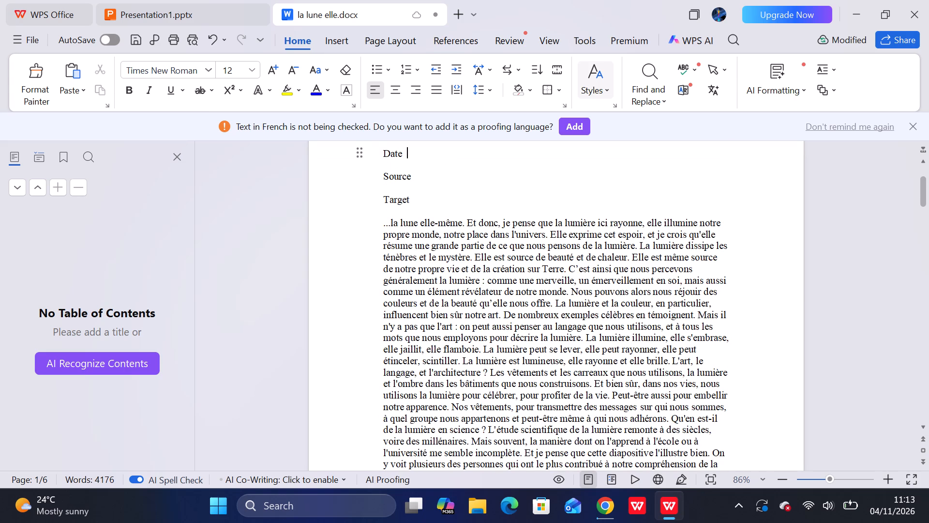
scroll(539, 314, "up", 4)
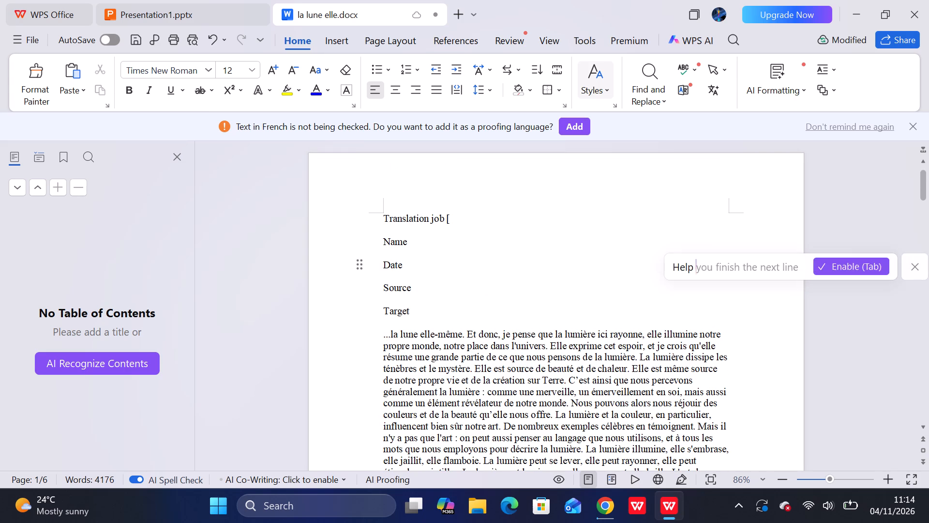
key("BackSpace")
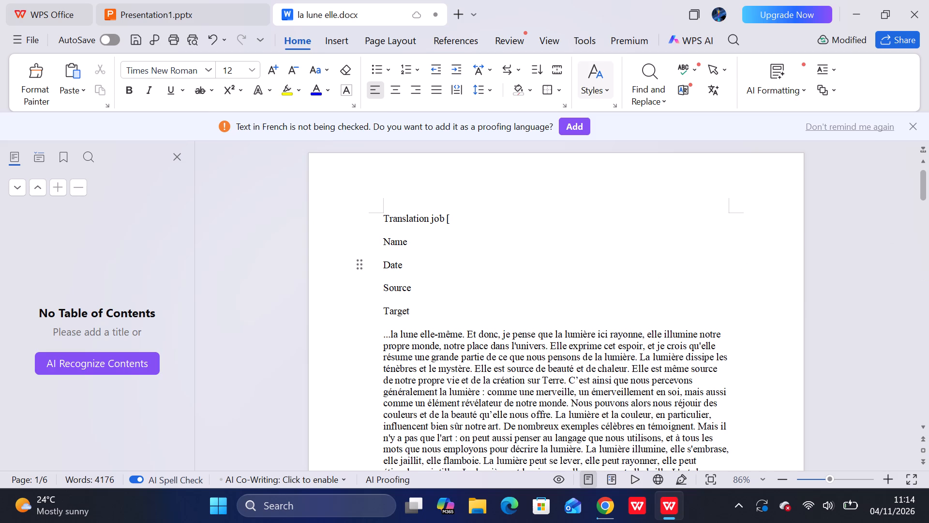
type("[")
key("space")
type("11")
key("slash")
key("4")
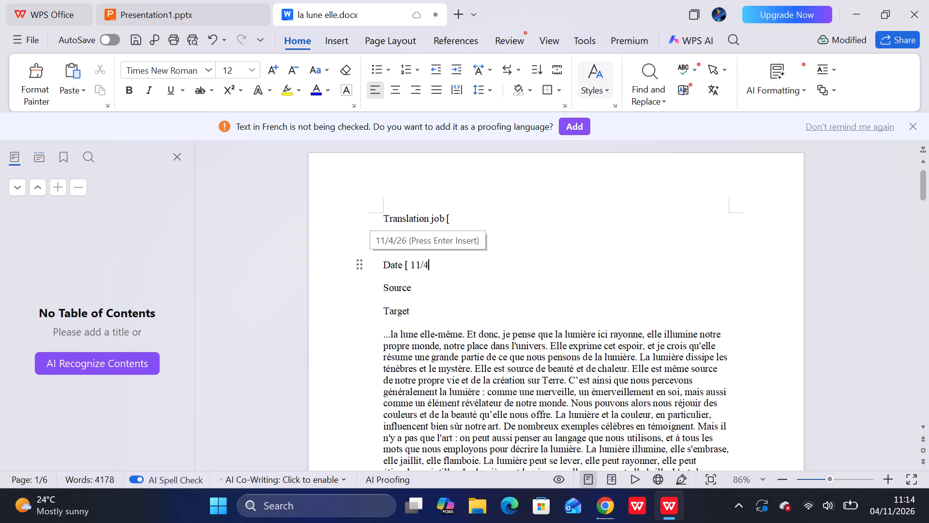
key("slash")
type("2026")
key("bracketright")
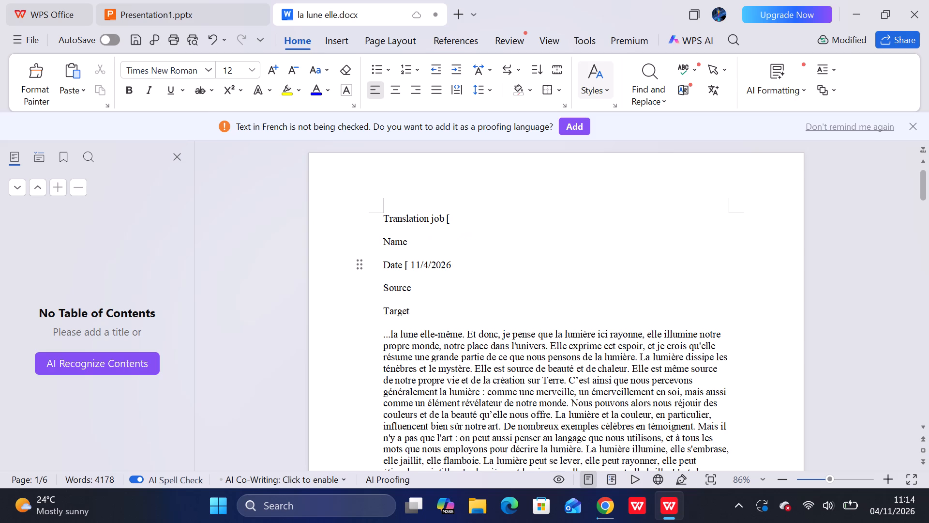
Fill in the Source line with the bracketed language "[ English]".
left_click(412, 290)
key("space")
key("bracketleft")
key("space")
key("n")
type("glish")
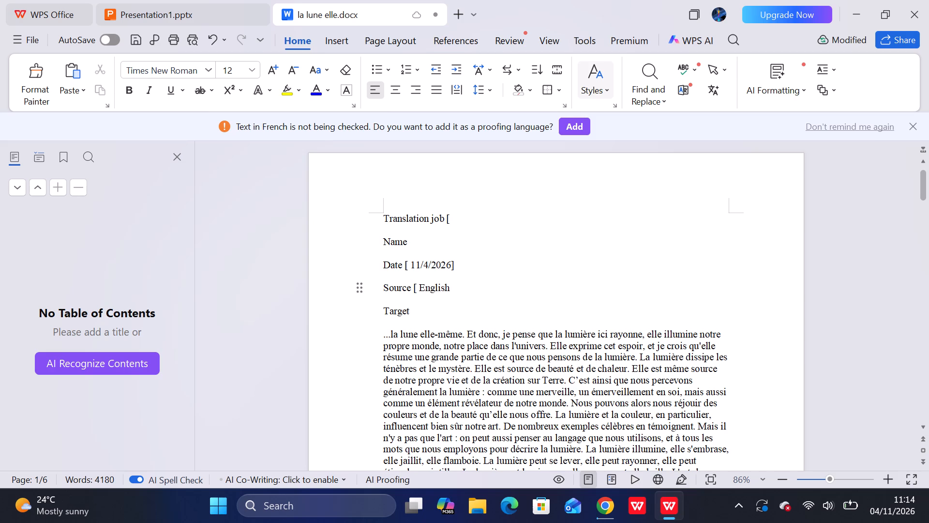
key("bracketright")
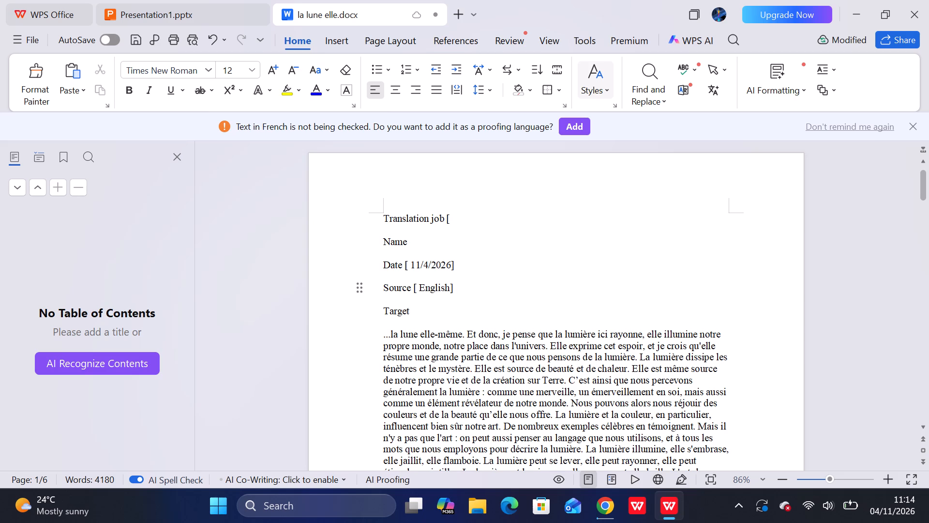
left_click(418, 285)
Remove the space after the opening bracket on the Source line so it reads "[English]".
key("Right")
key("BackSpace")
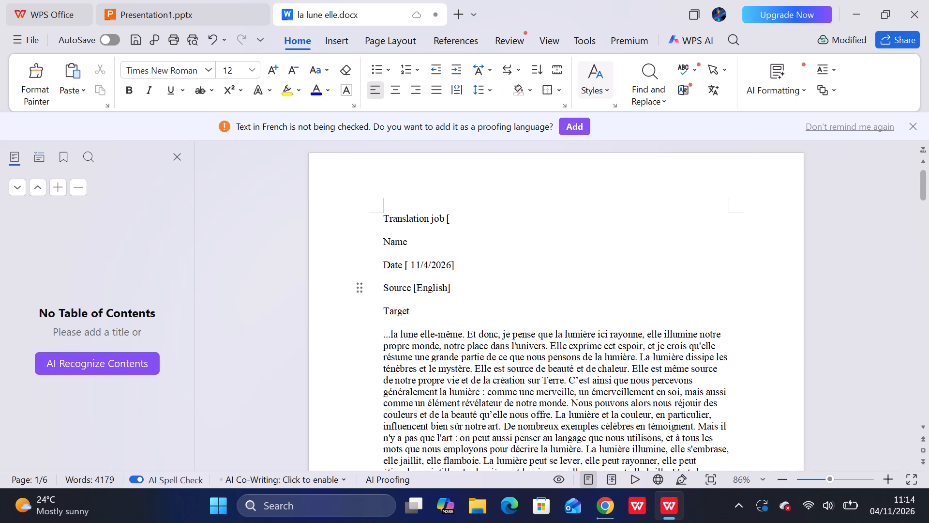
Fill in the Target line with the bracketed language "[ French]".
left_click(414, 307)
key("bracketleft")
key("space")
key("f")
type("RE")
key("f")
left_click(422, 313)
double_click(422, 313)
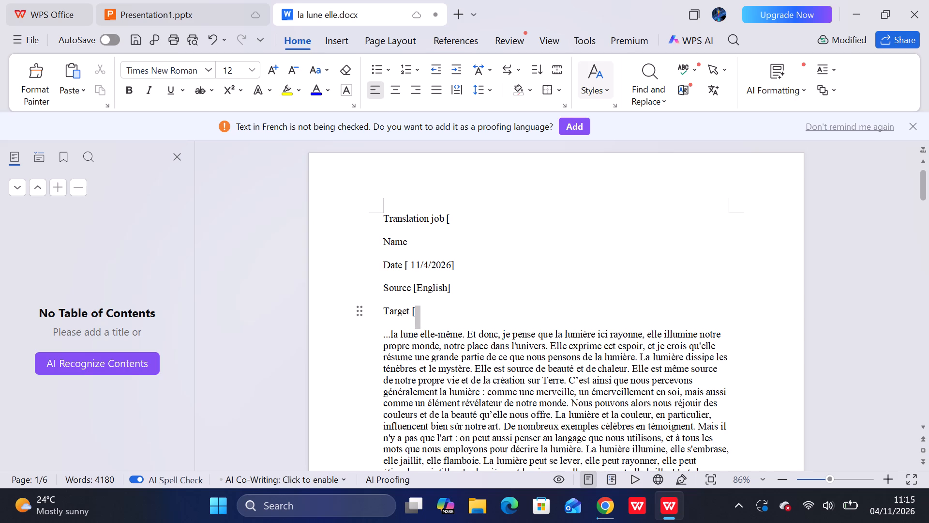
left_click(422, 313)
key("space")
key("f")
type("renc")
key("h")
key("bracketright")
Look through the French translation from the header to the end of the document and back.
scroll(436, 333, "down", 8)
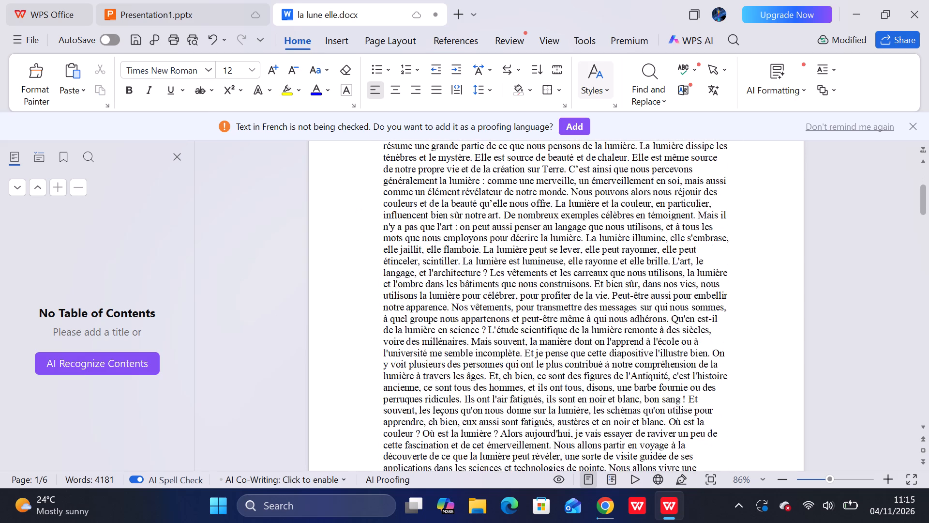
scroll(436, 333, "down", 14)
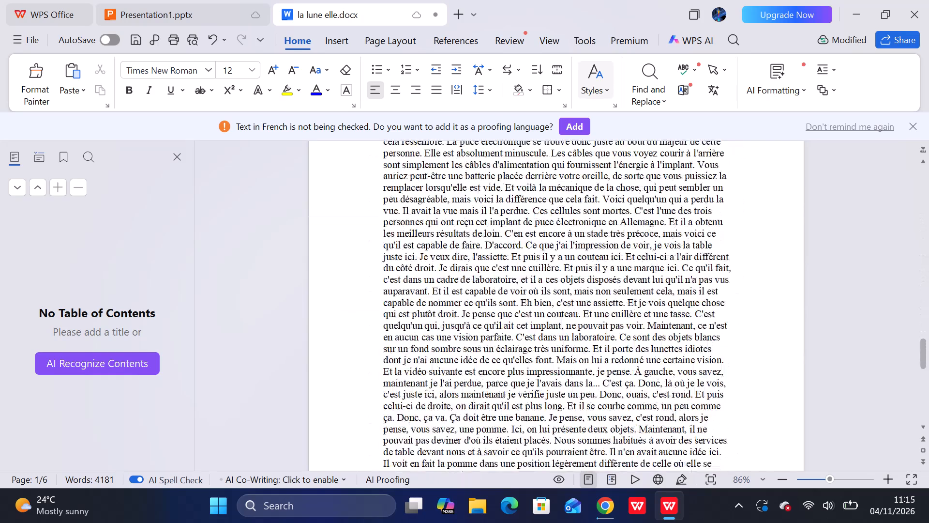
scroll(436, 333, "down", 2)
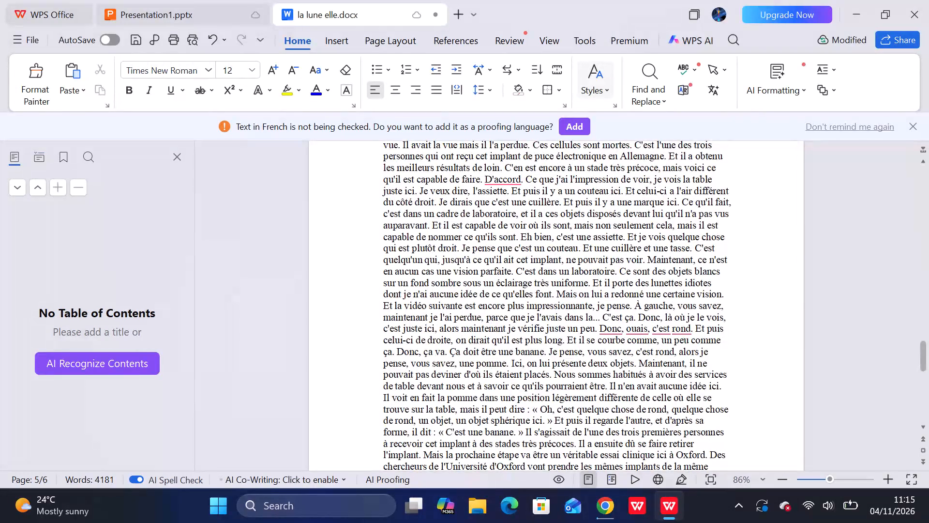
scroll(537, 357, "down", 9)
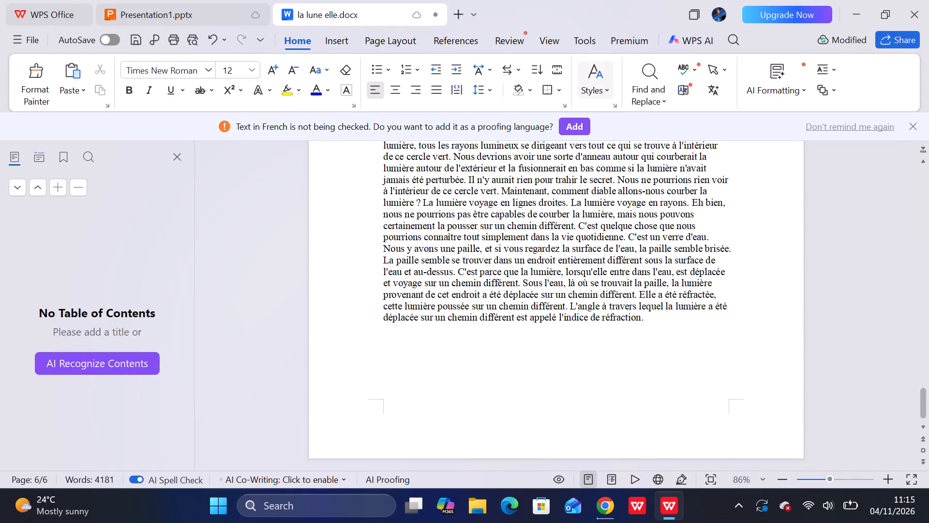
scroll(537, 357, "down", 1)
scroll(537, 357, "up", 5)
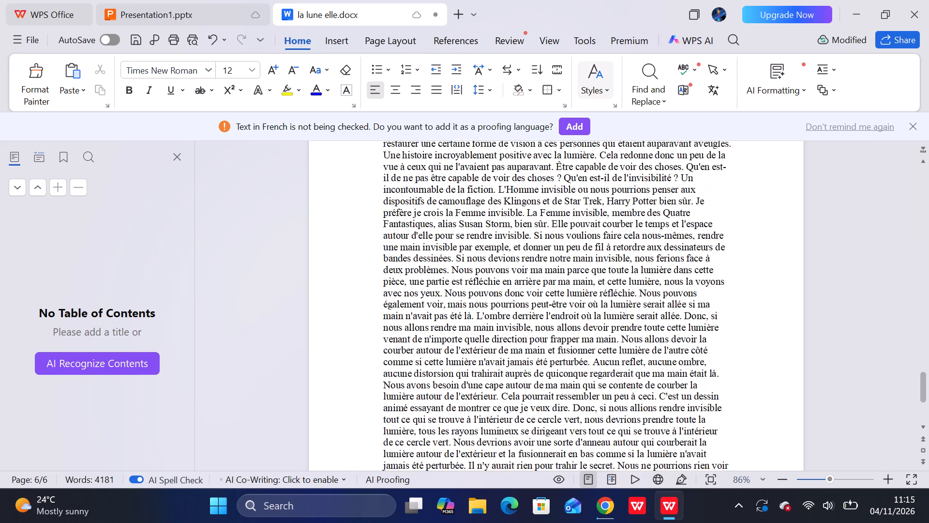
scroll(537, 357, "up", 10)
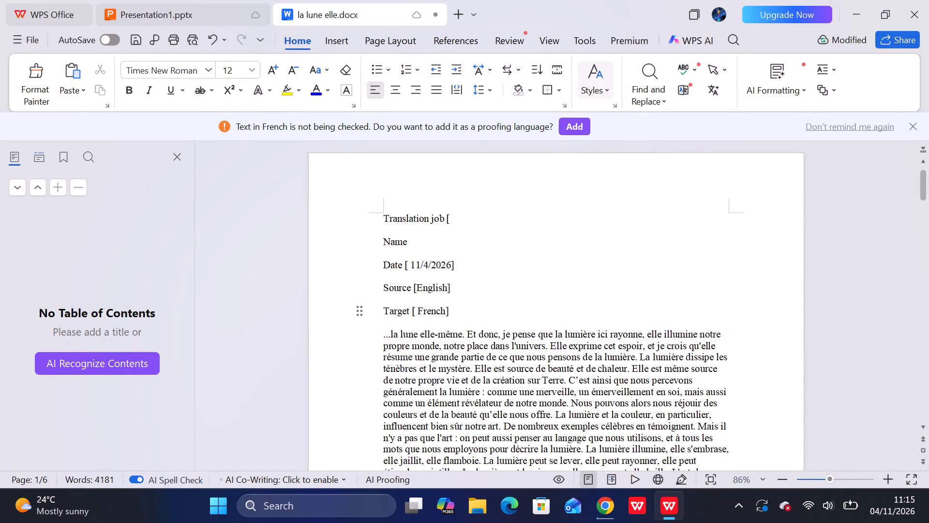
Select the whole French body text below the header lines and check its word count statistics.
left_click_drag(378, 334, 486, 427)
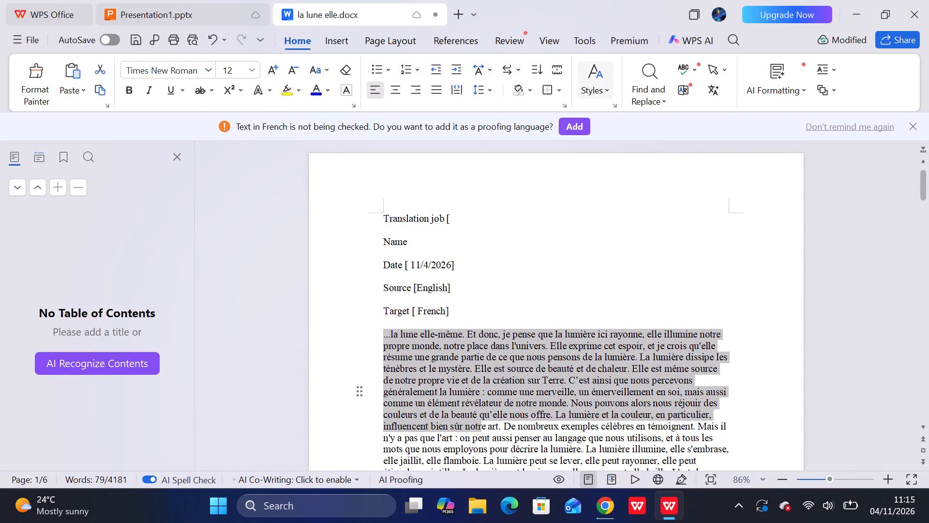
left_click_drag(486, 427, 484, 468)
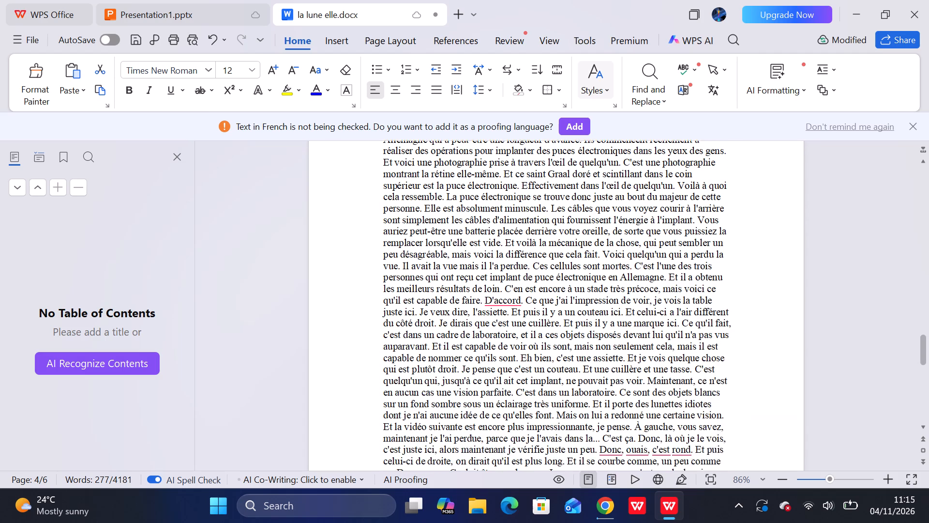
left_click_drag(484, 468, 478, 522)
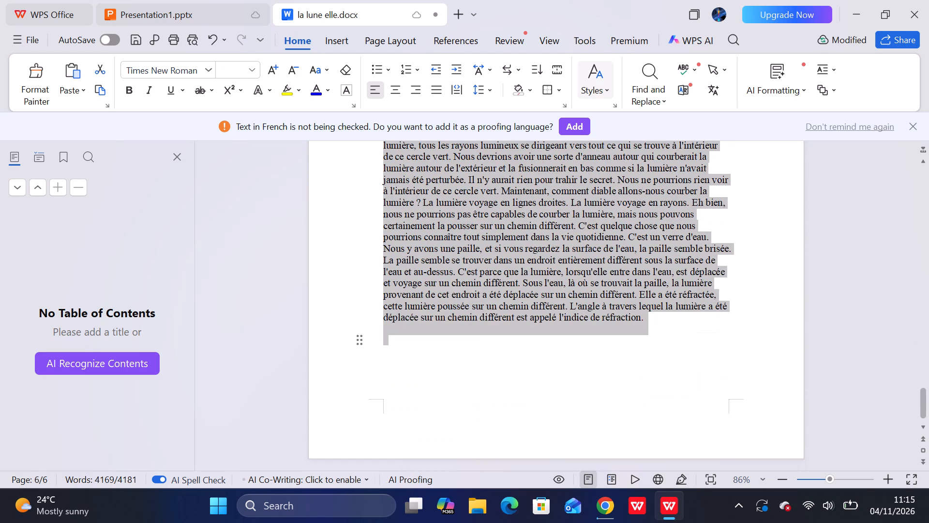
left_click_drag(478, 522, 390, 489)
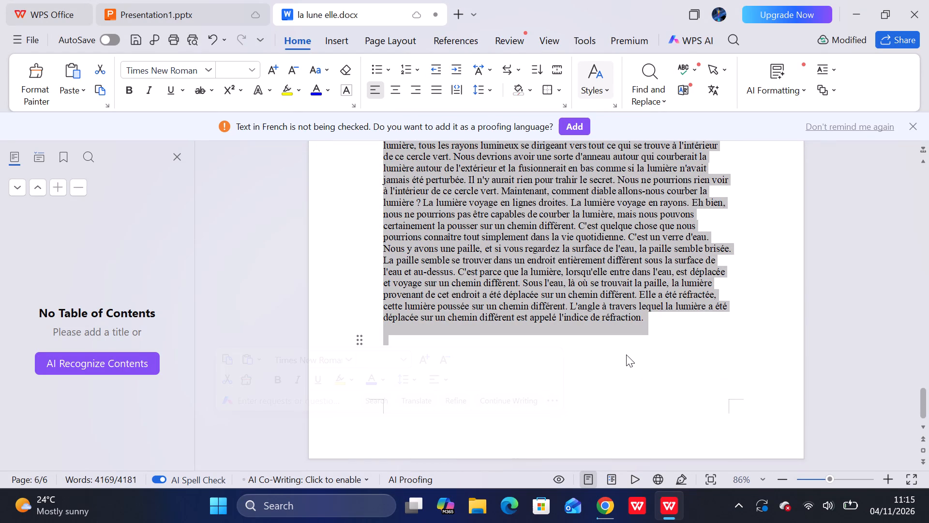
scroll(626, 354, "down", 2)
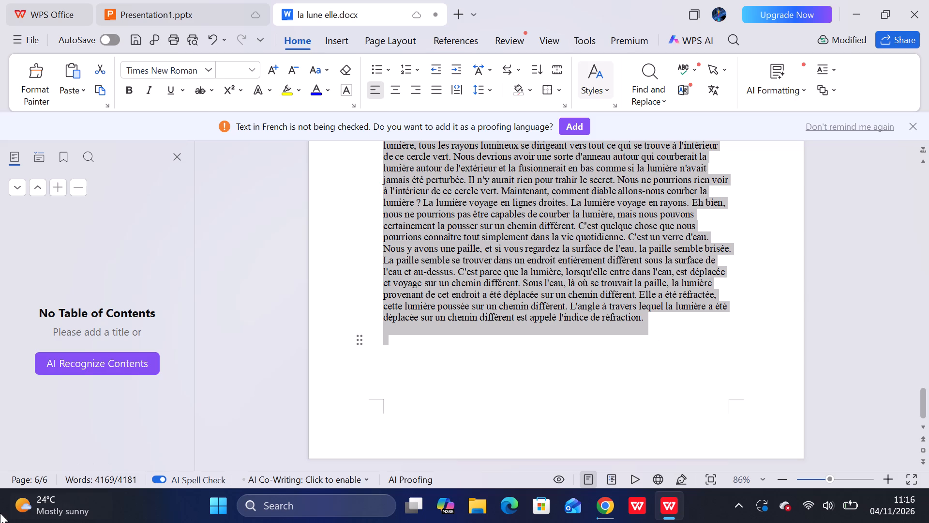
left_click(88, 477)
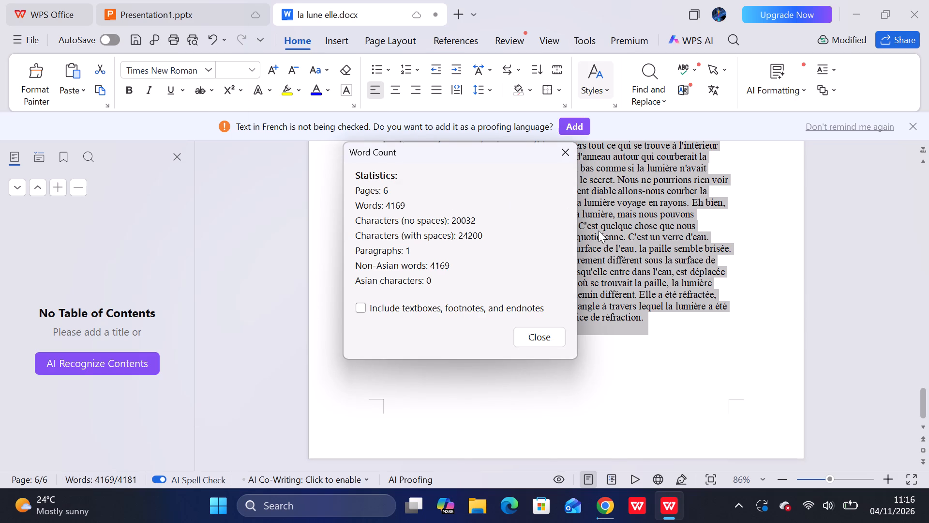
left_click(570, 152)
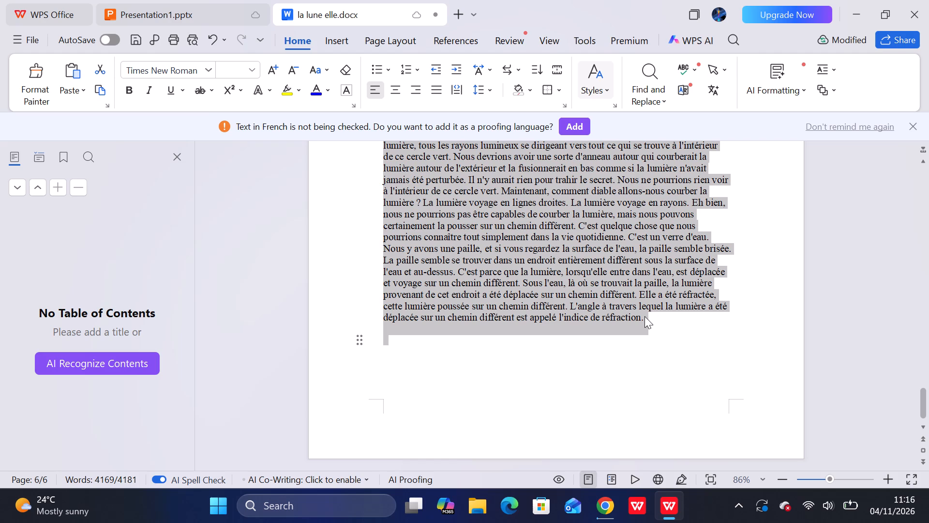
Add a new line after the last sentence of the French text reading "Number of words [ 4169]".
left_click(655, 324)
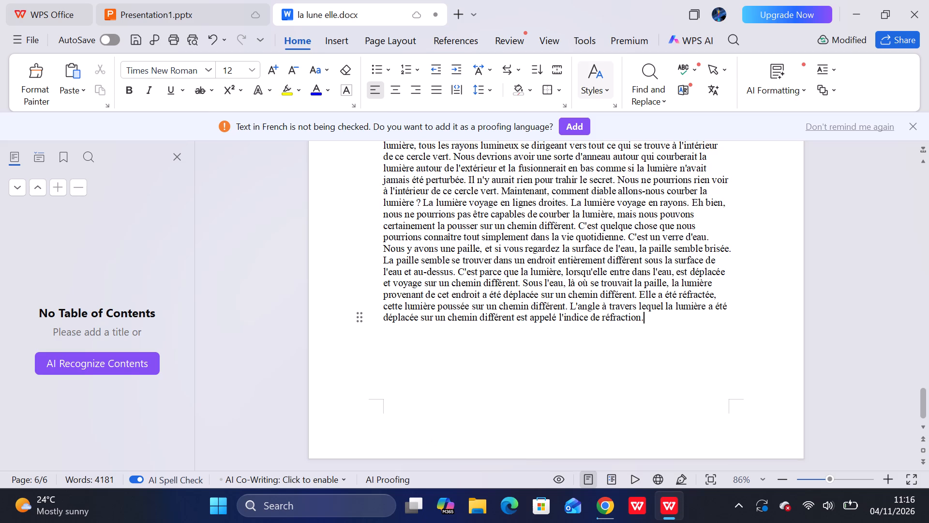
key("Return")
key("n")
type("um")
type("ber")
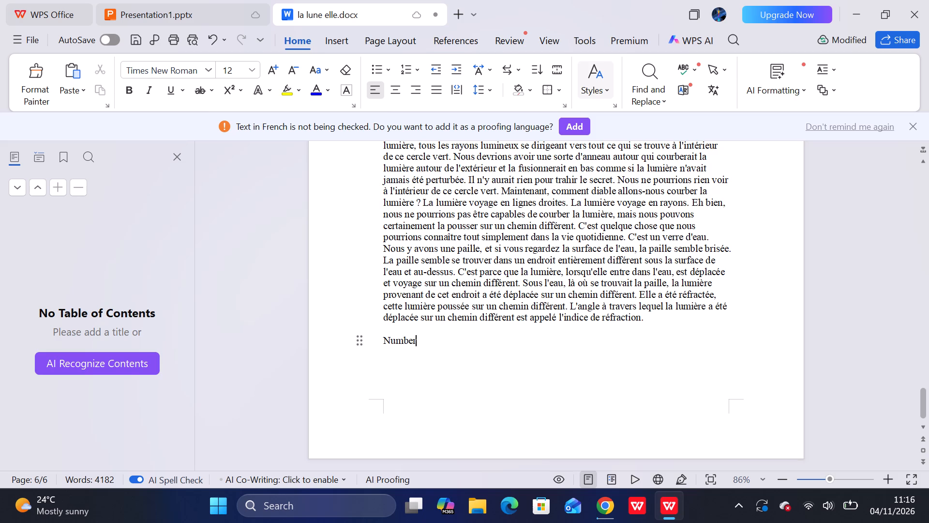
key("space")
type("of words")
key("space")
type("[")
key("space")
type("4169]")
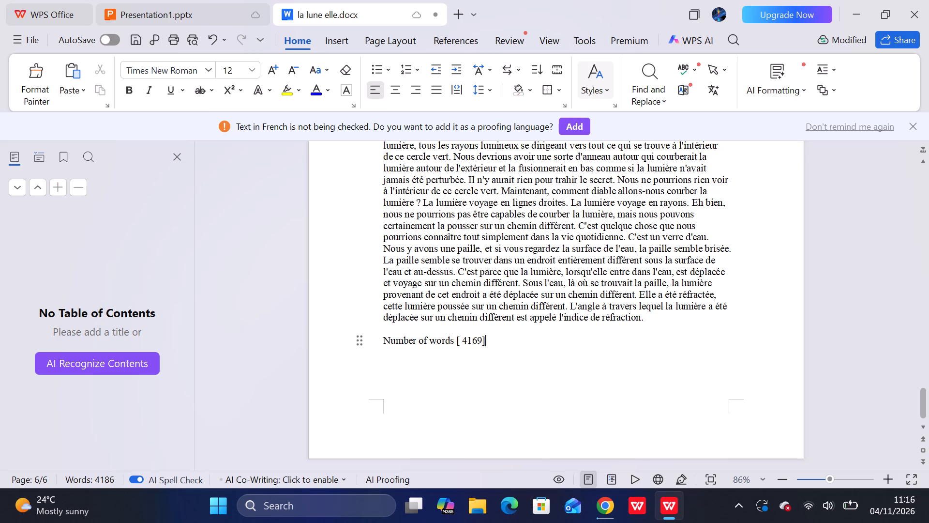
scroll(627, 318, "up", 20)
scroll(627, 318, "up", 2)
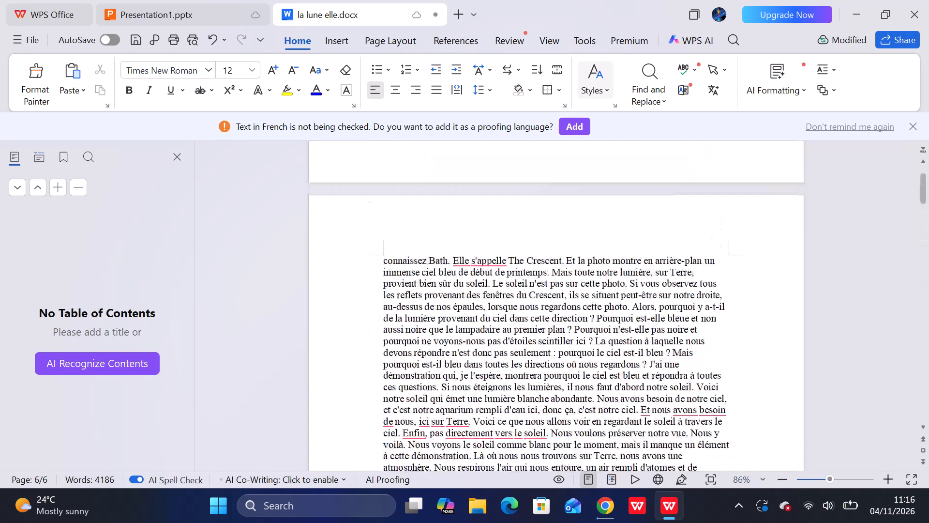
scroll(627, 318, "up", 1)
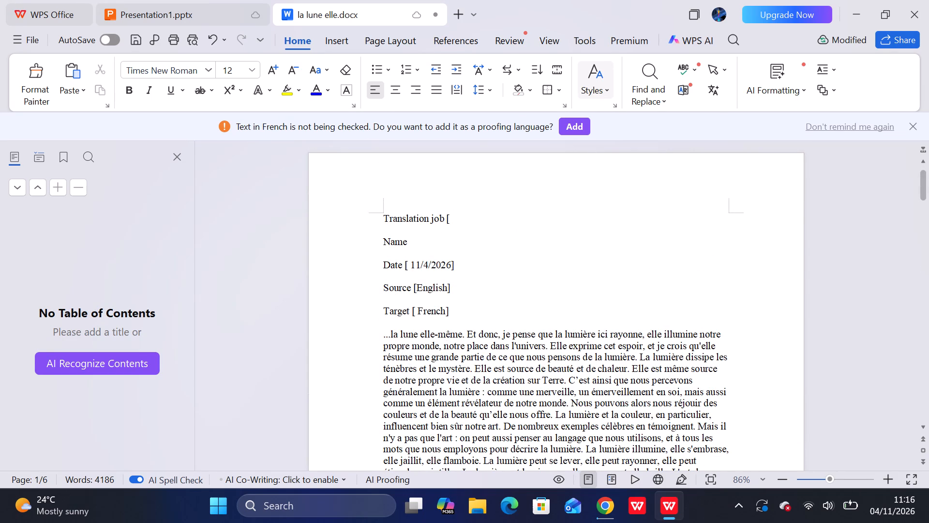
Complete the Translation job line after its opening bracket with "Business Translation".
left_click(458, 222)
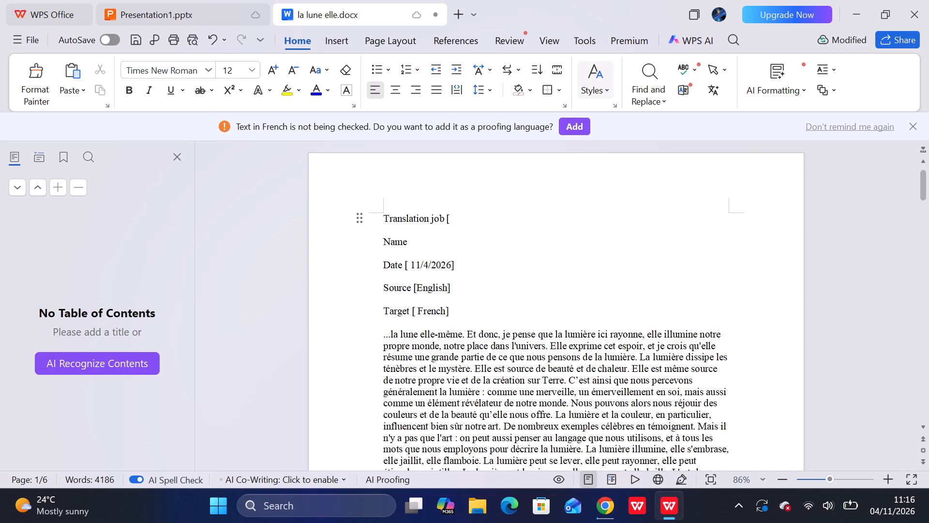
key("space")
key("b")
key("BackSpace")
key("b")
type("usiness")
key("space")
key("t")
type("ranslation")
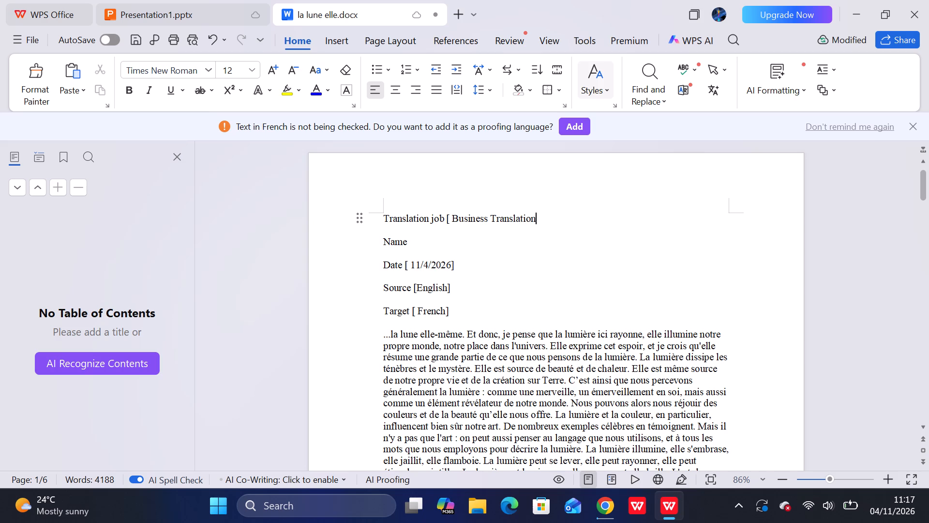
Select everything from the Translation job line to the word-count line, paste the copied French text over it repeatedly, and undo the last paste.
left_click_drag(379, 218, 635, 506)
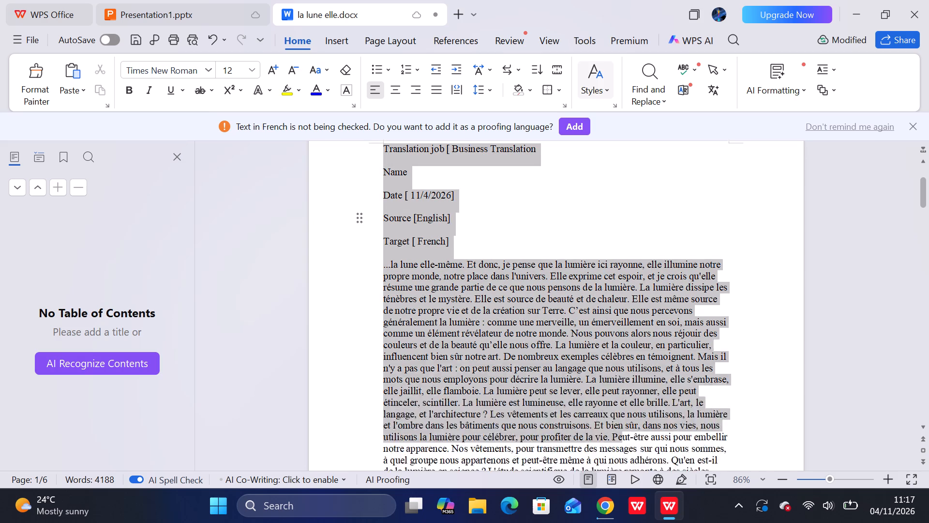
left_click_drag(635, 506, 642, 522)
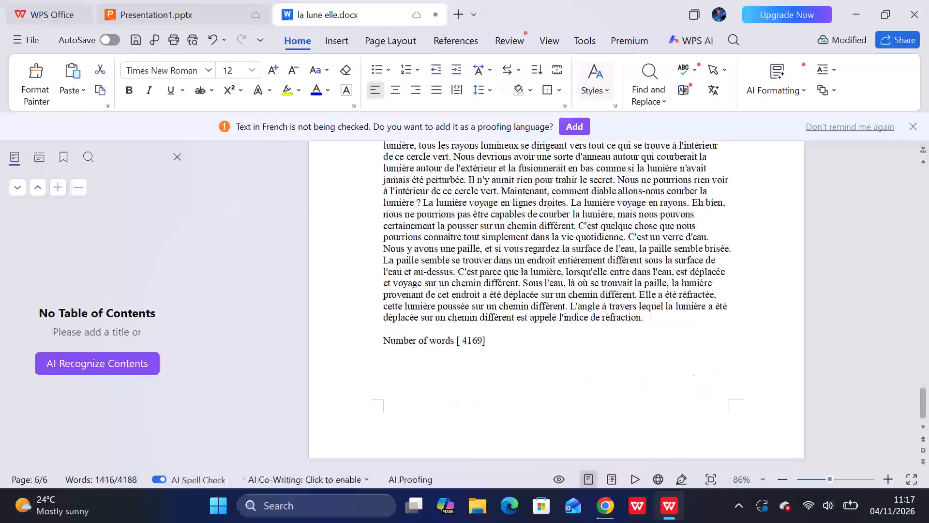
left_click_drag(642, 522, 590, 381)
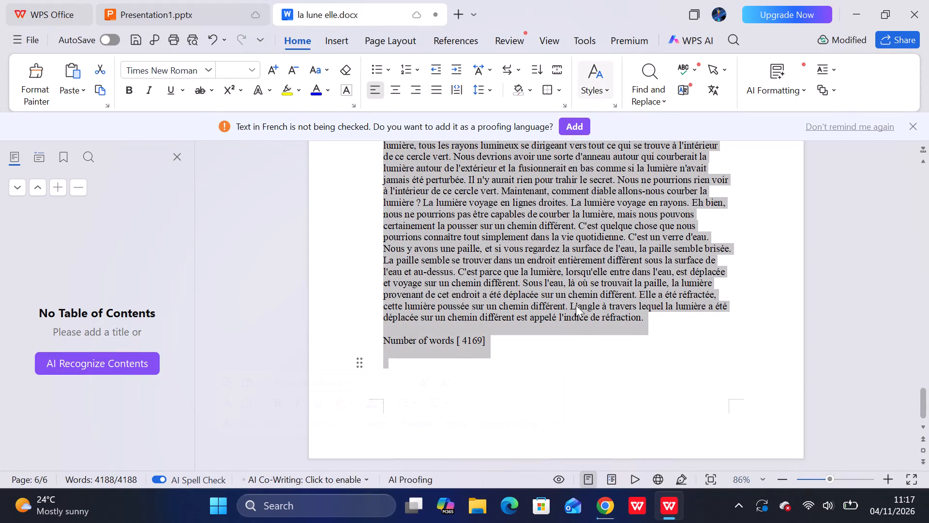
key("ctrl+v")
key("ctrl+v")
key("ctrl+v")
key("ctrl+v")
key("ctrl+v")
key("ctrl+v")
key("ctrl+v")
key("ctrl+v")
key("ctrl+v")
key("ctrl+v")
key("ctrl+v")
key("ctrl+v")
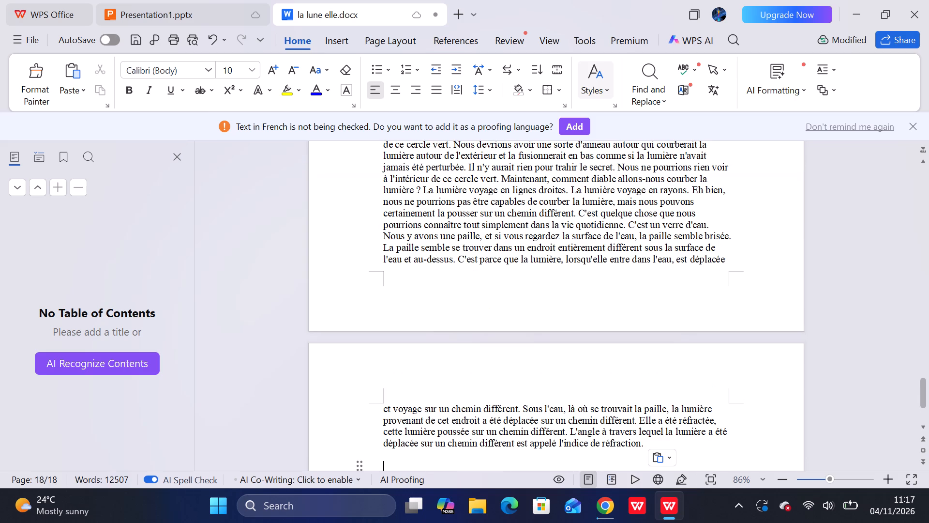
key("ctrl+z")
Copy the entire contents of the la lune elle.docx document.
key("ctrl+a")
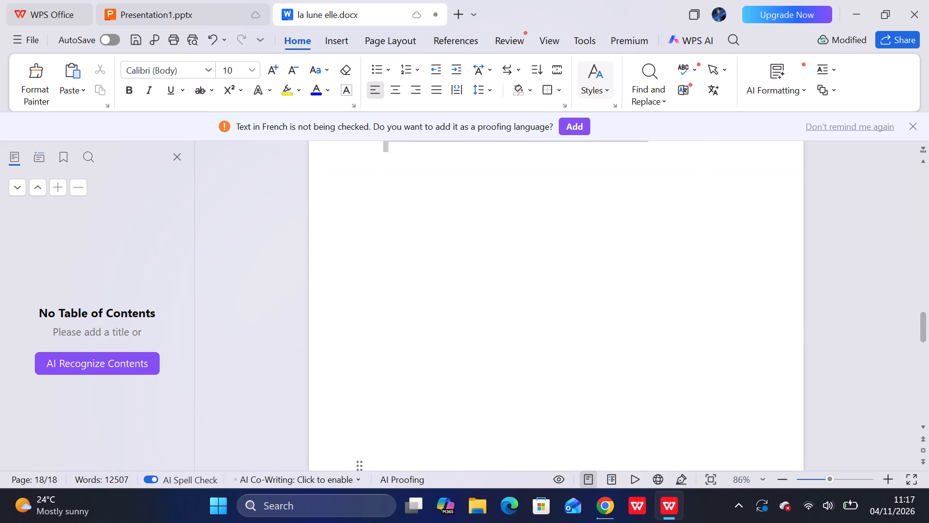
scroll(576, 305, "up", 4)
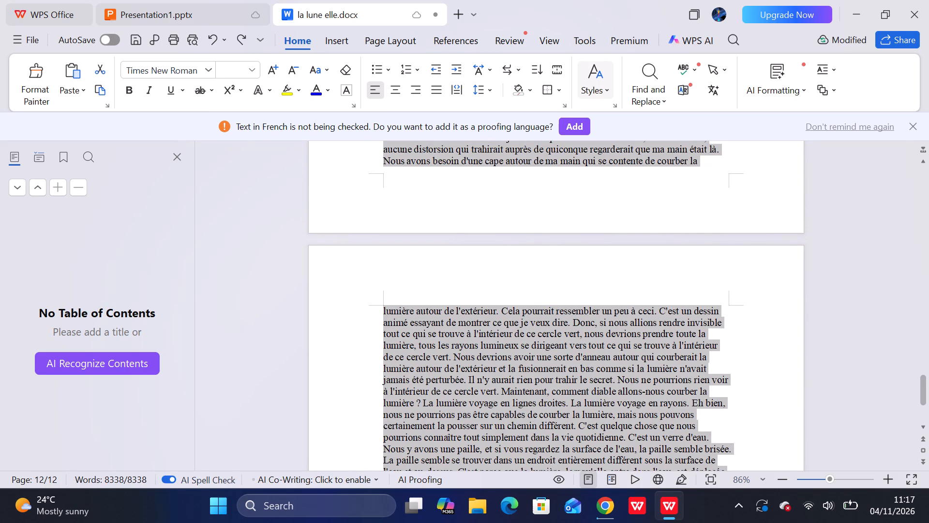
key("ctrl+c")
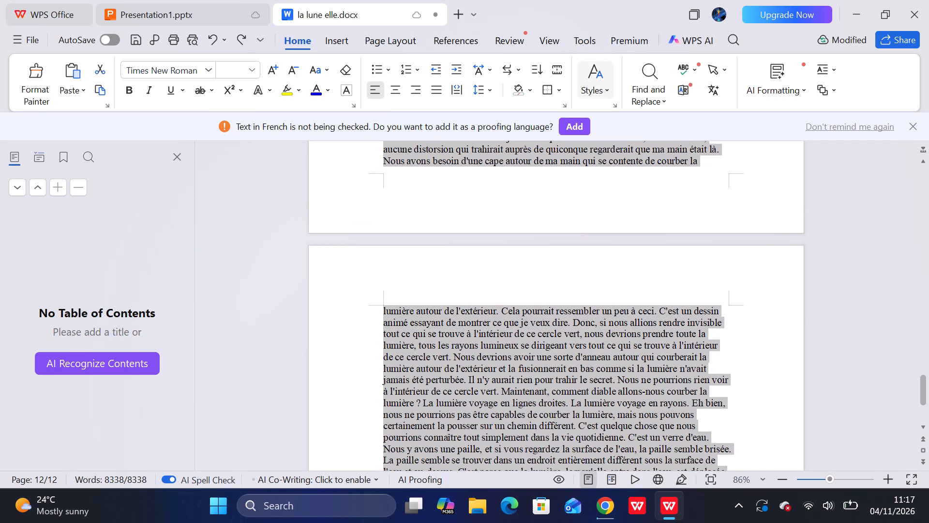
Switch to Chrome and look through the Business Translation task page in TranslatePro, including the task details and source sections.
left_click(881, 15)
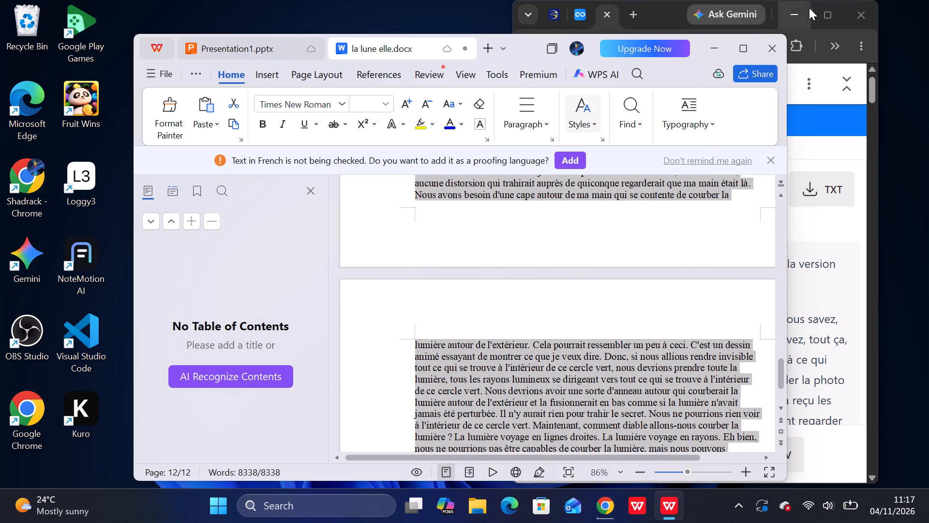
left_click(823, 12)
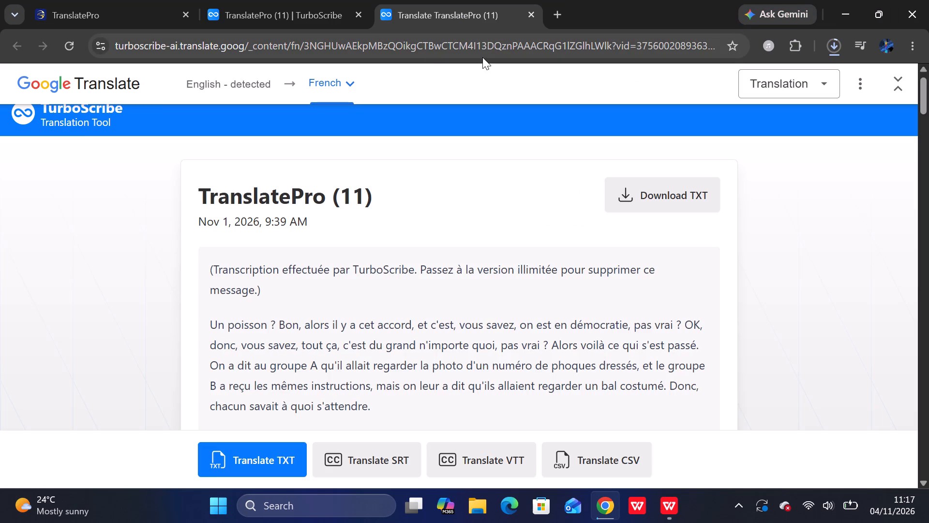
left_click(116, 20)
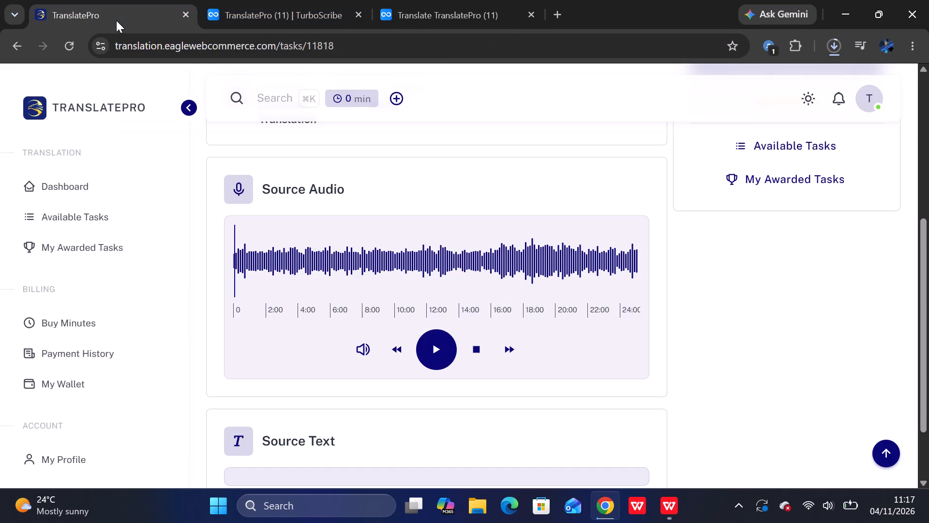
scroll(389, 335, "up", 2)
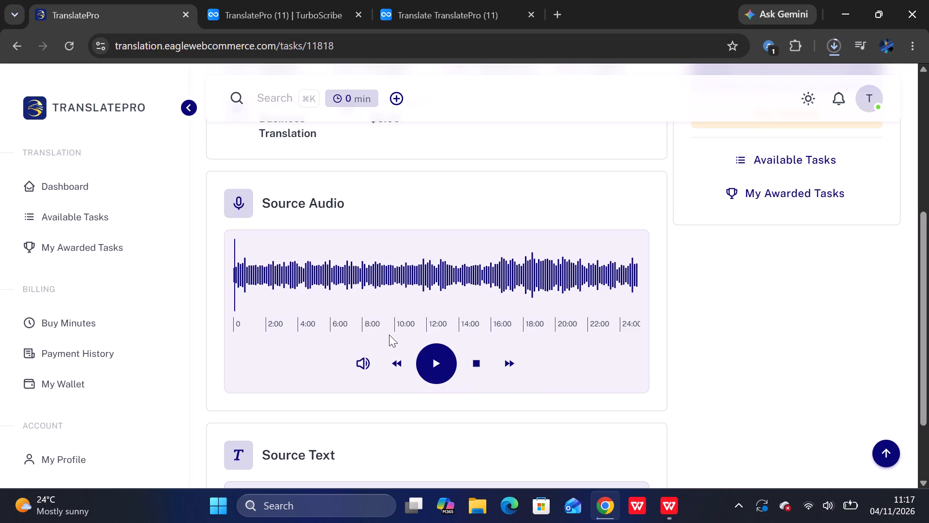
scroll(389, 335, "up", 2)
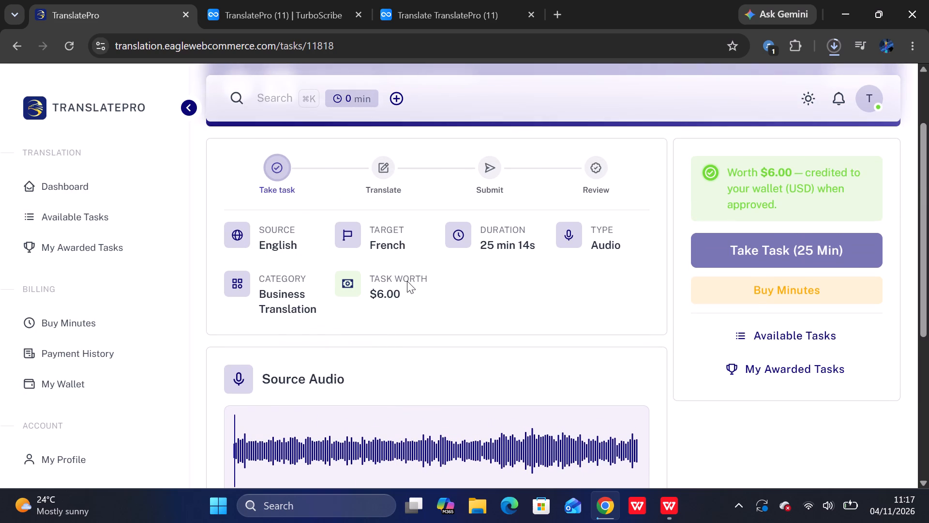
scroll(442, 265, "up", 2)
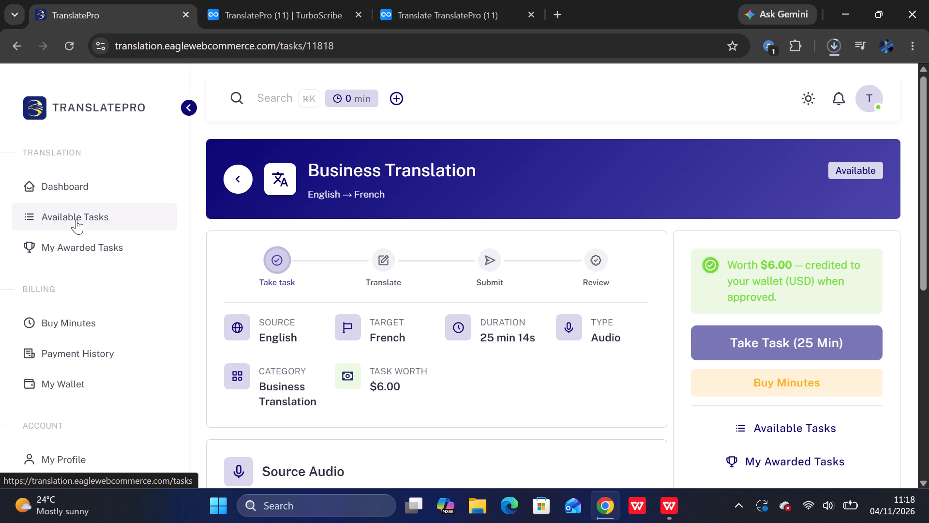
scroll(442, 355, "down", 3)
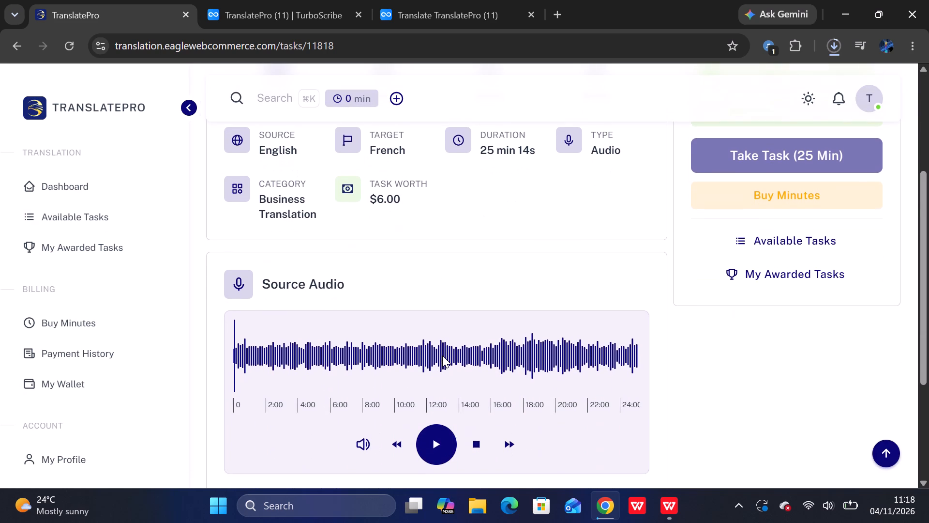
scroll(442, 355, "down", 1)
scroll(442, 355, "up", 4)
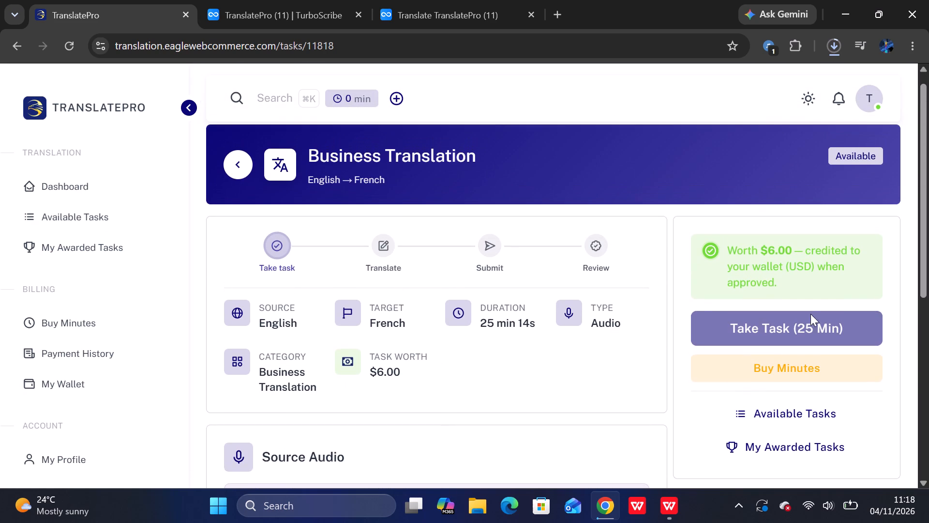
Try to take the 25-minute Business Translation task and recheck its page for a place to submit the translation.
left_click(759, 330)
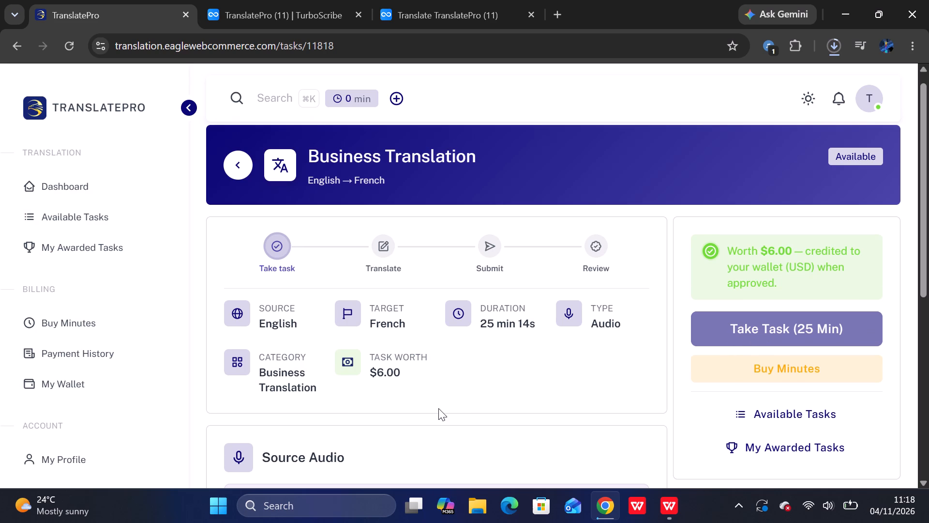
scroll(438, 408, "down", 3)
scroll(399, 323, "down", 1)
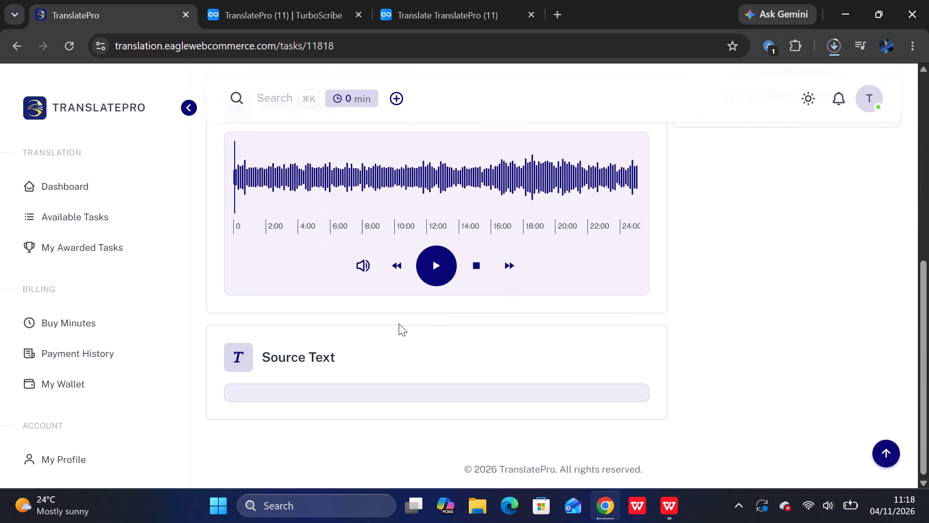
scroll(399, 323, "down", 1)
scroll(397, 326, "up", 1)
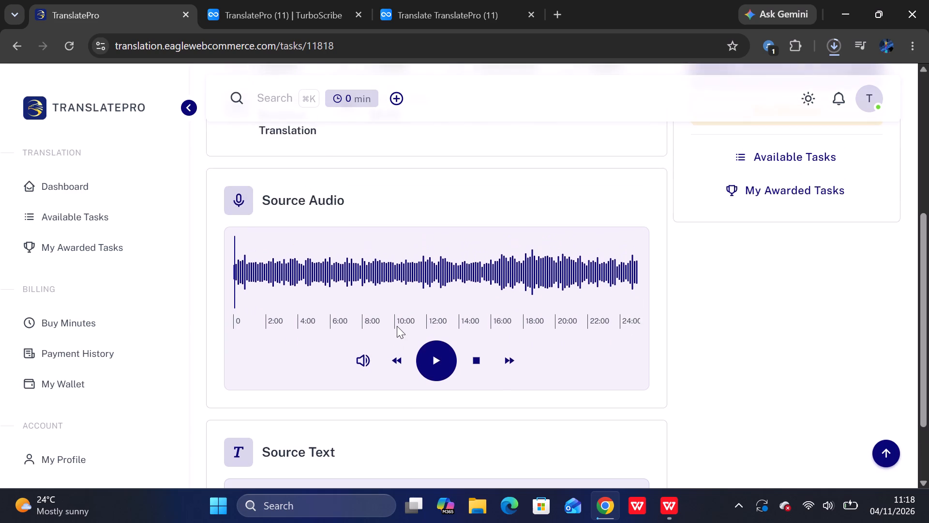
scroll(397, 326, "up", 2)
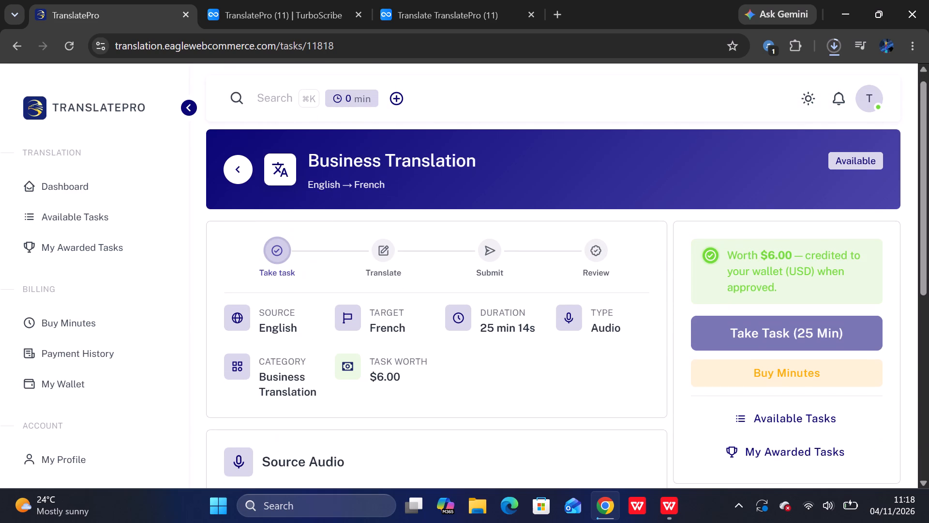
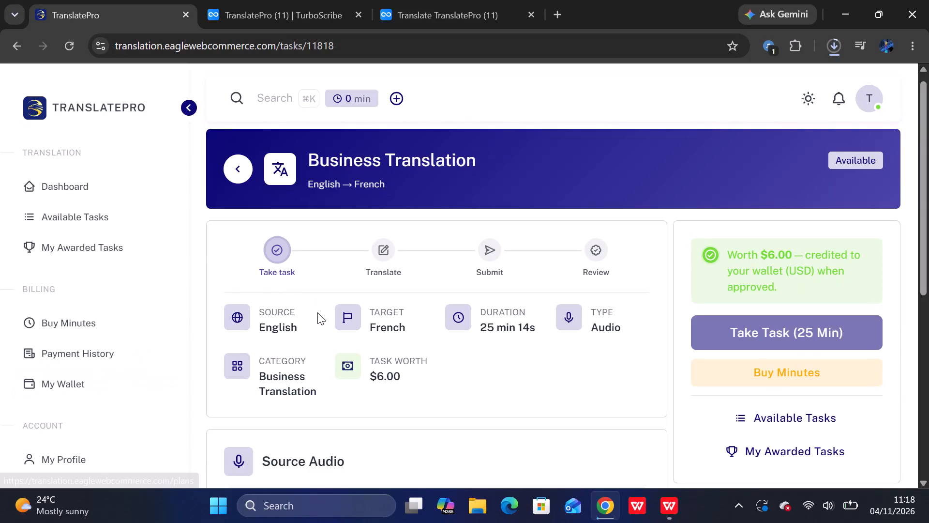
Review the TranslatePro wallet page, including the recent earnings and withdrawal requests.
scroll(317, 312, "down", 1)
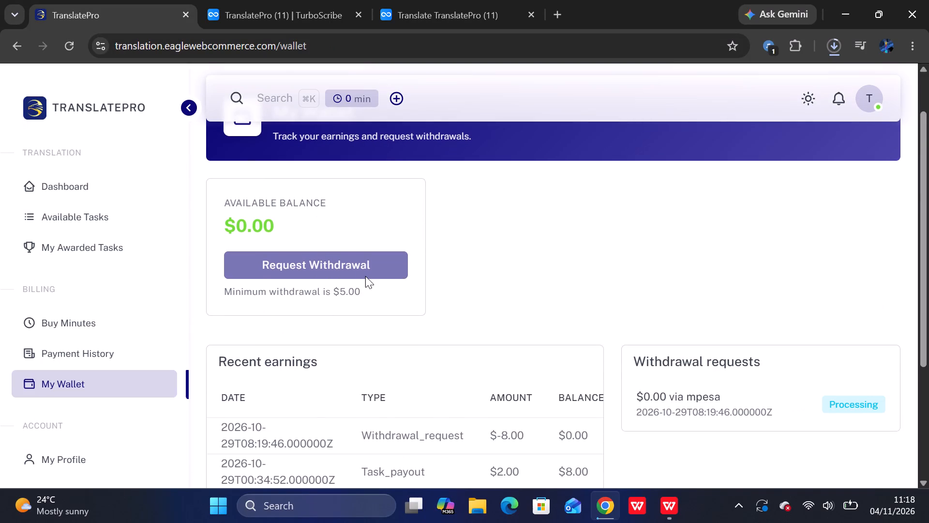
scroll(365, 276, "down", 3)
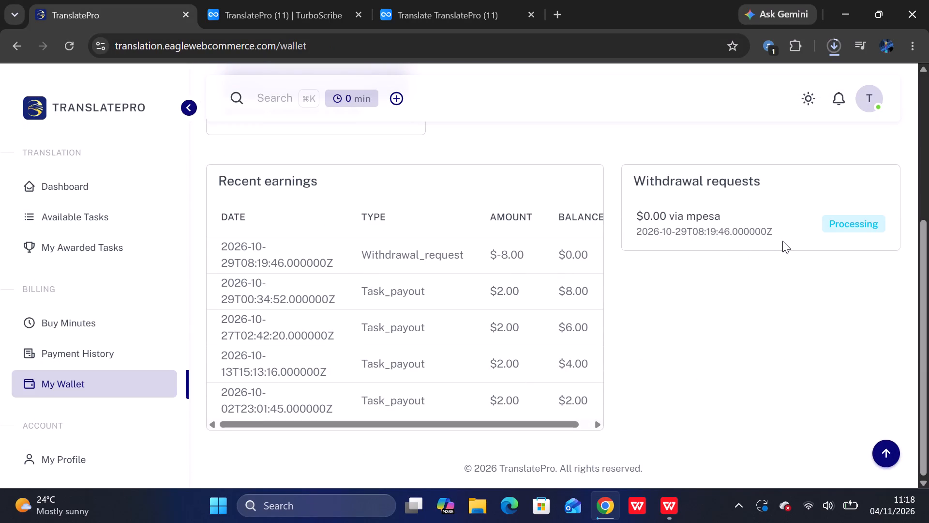
Open the Available Tasks page in TranslatePro and browse the listed Business Translation audio tasks, checking their durations and pay.
left_click(65, 215)
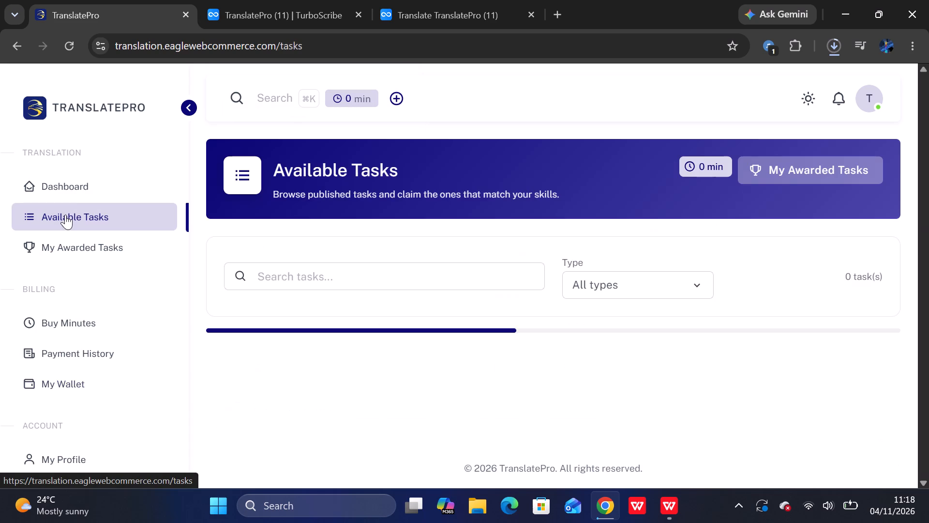
scroll(309, 275, "down", 1)
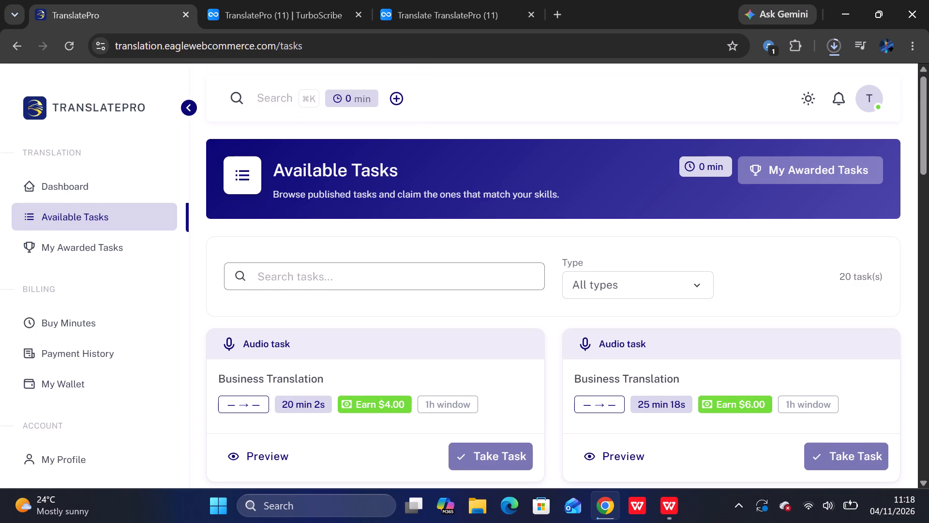
scroll(309, 275, "down", 2)
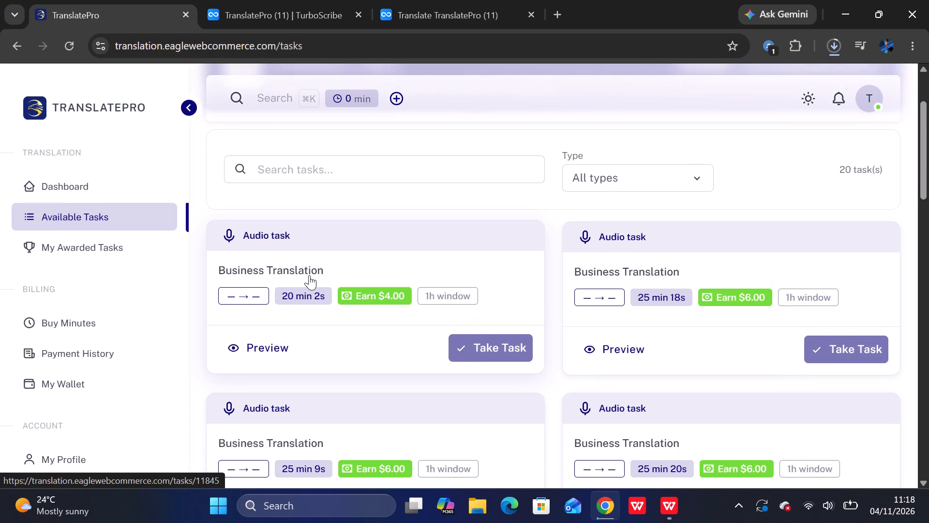
scroll(309, 275, "down", 3)
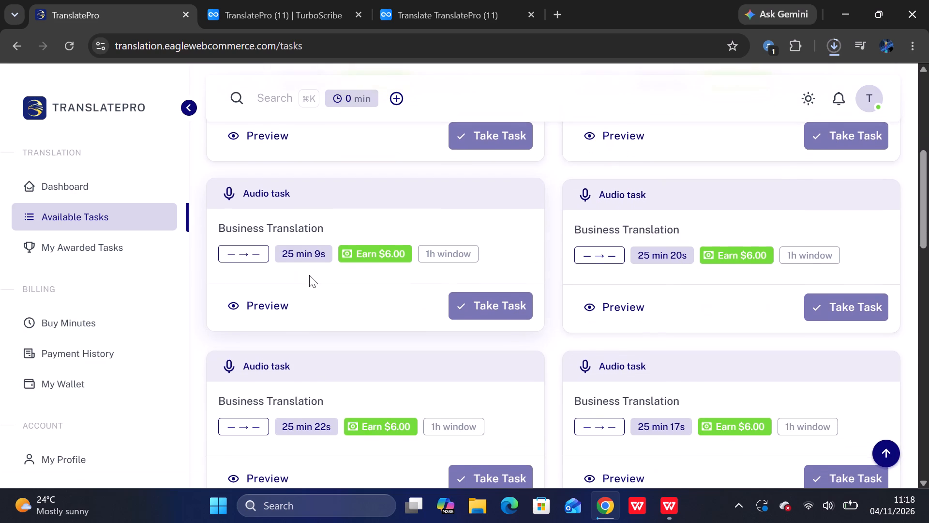
scroll(309, 275, "down", 1)
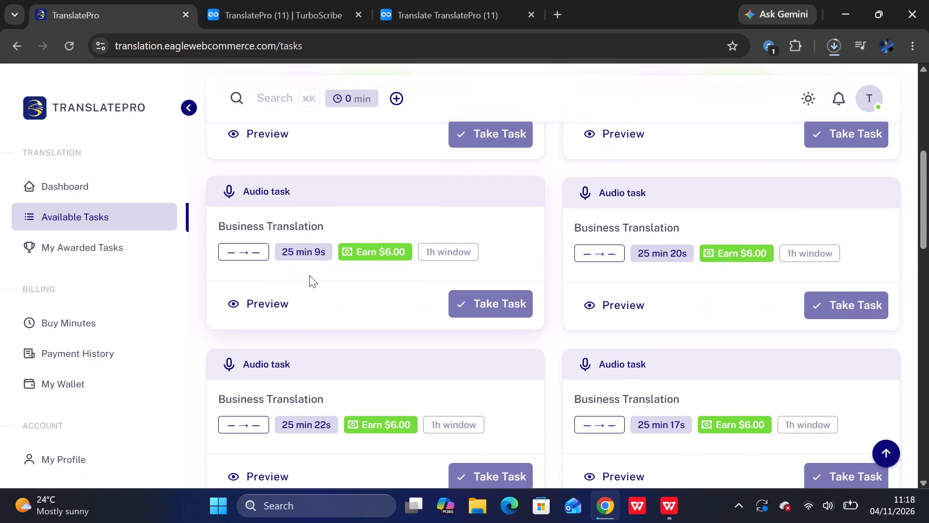
scroll(309, 275, "down", 1)
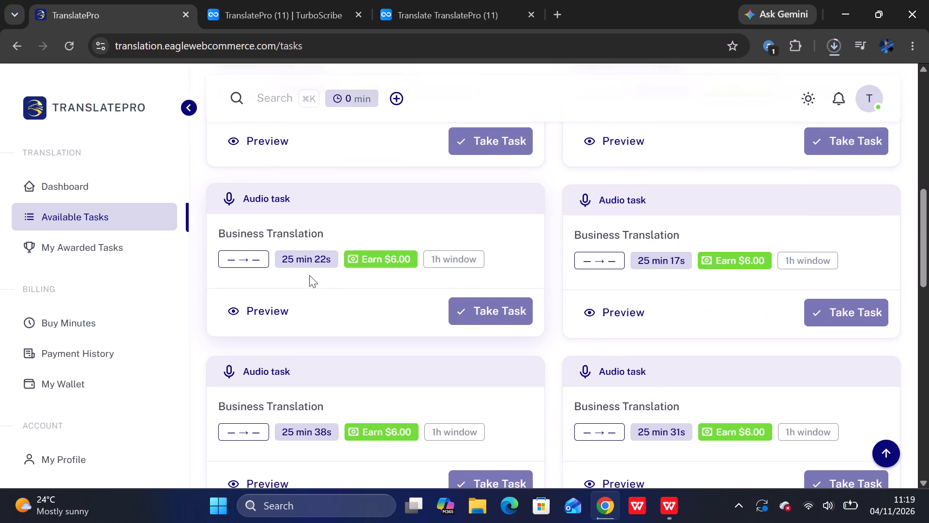
scroll(415, 271, "down", 1)
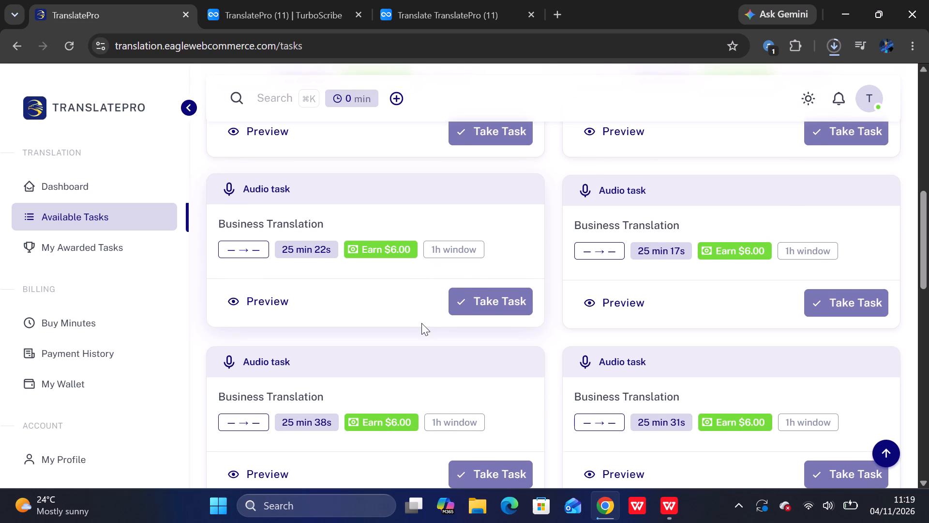
scroll(421, 323, "down", 1)
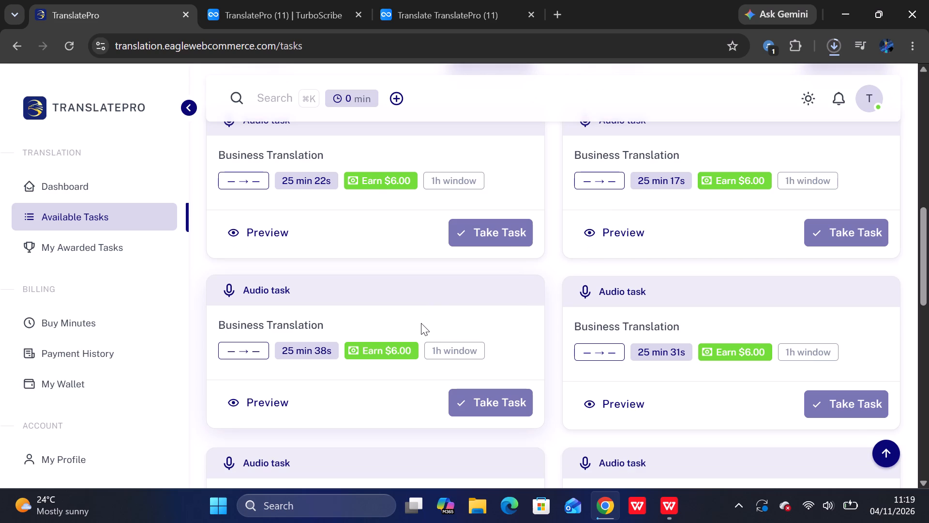
scroll(421, 323, "down", 2)
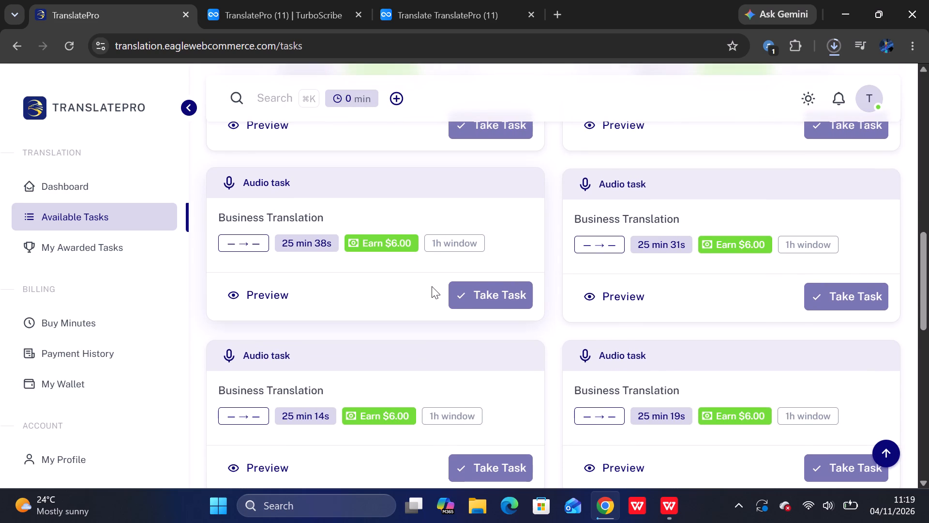
scroll(421, 308, "down", 2)
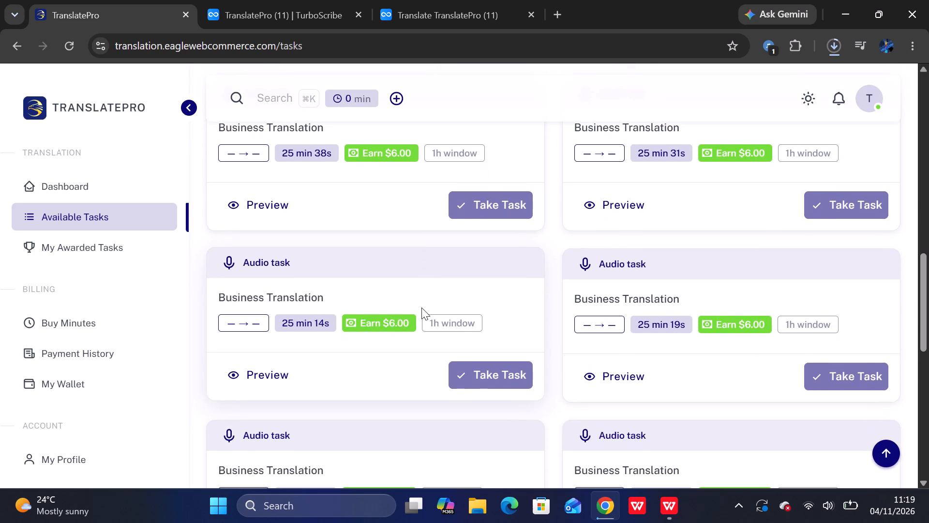
Shrink the Chrome window and close Presentation1.pptx in WPS Office.
left_click(876, 15)
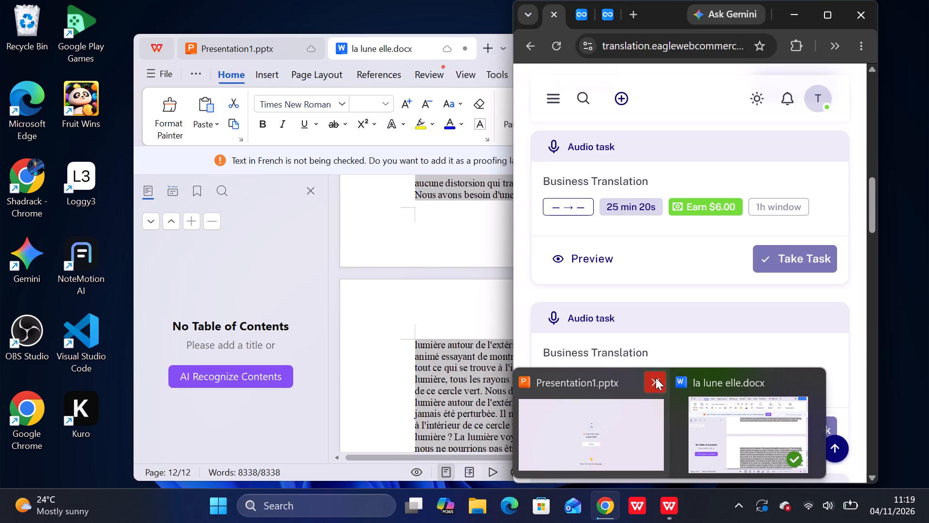
left_click(655, 379)
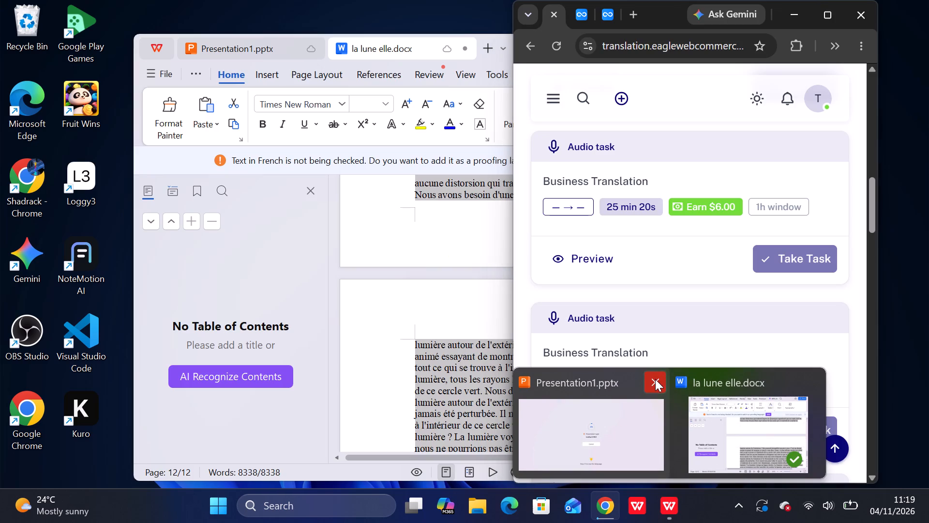
left_click(655, 379)
left_click(655, 379)
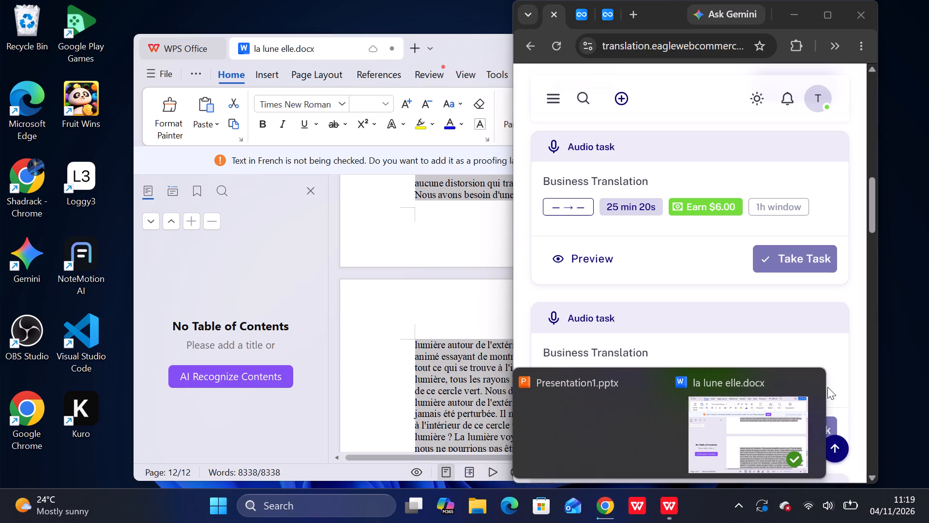
Close la lune elle.docx without saving its changes and exit WPS Office.
left_click(813, 381)
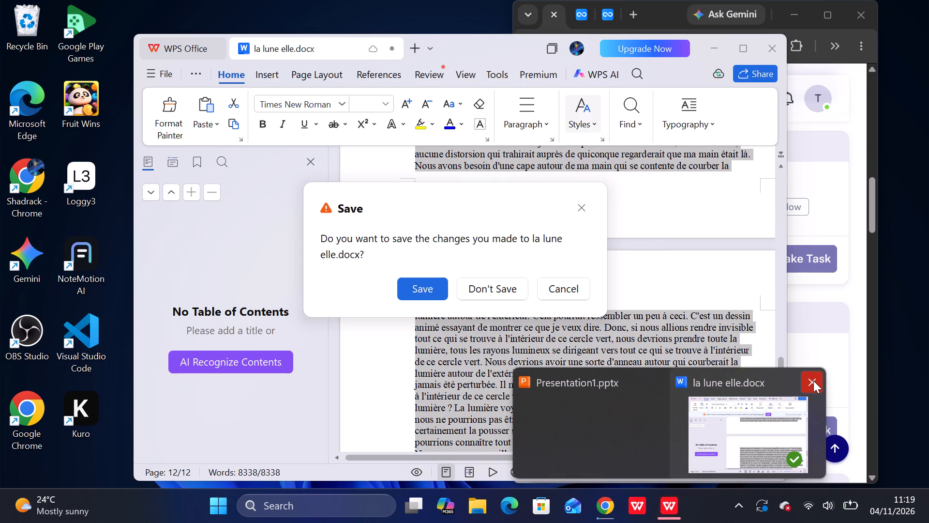
left_click(813, 381)
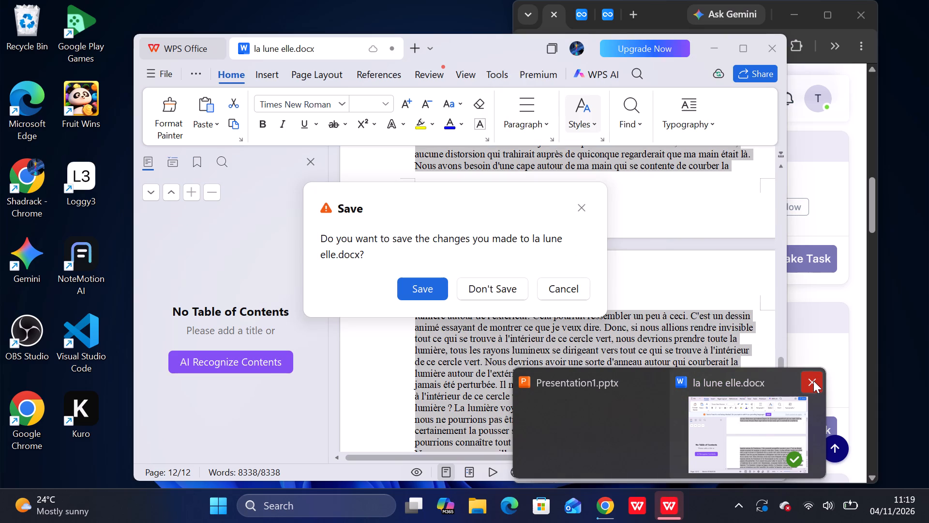
left_click(807, 381)
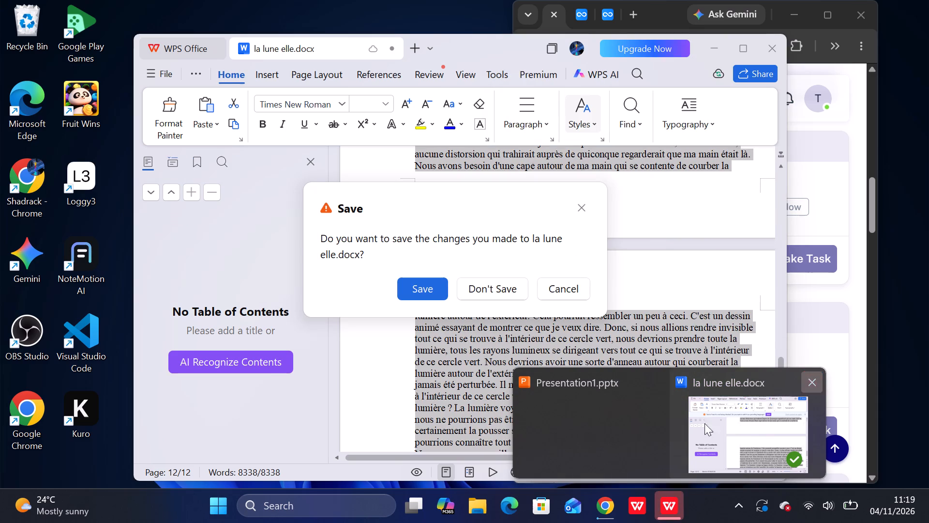
left_click(498, 287)
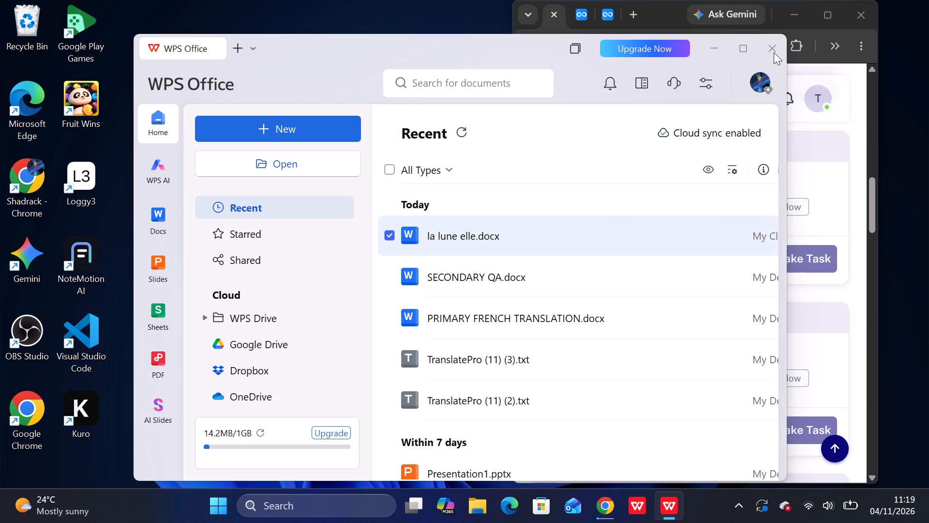
left_click(773, 50)
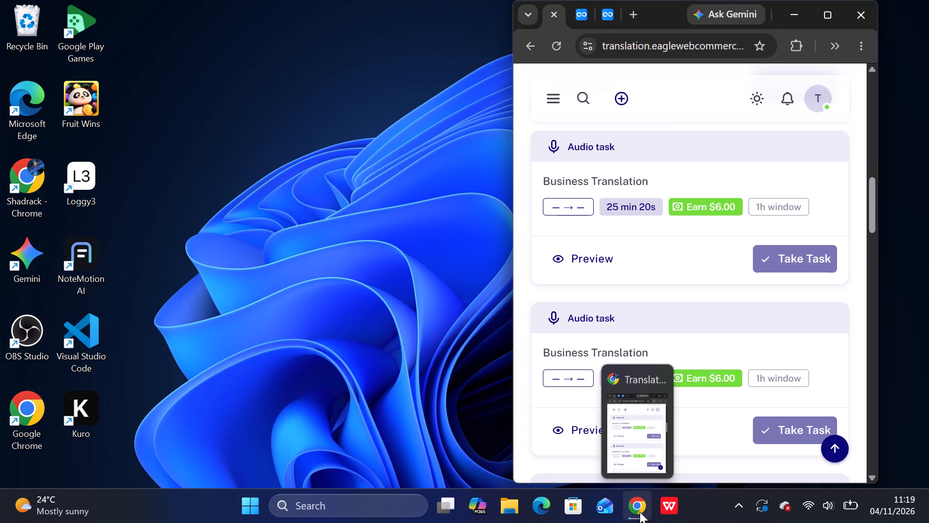
Reopen Presentation1.pptx in WPS Office and review its slides on requirements, account packages and services, company background, pay range and the translation job template.
double_click(669, 514)
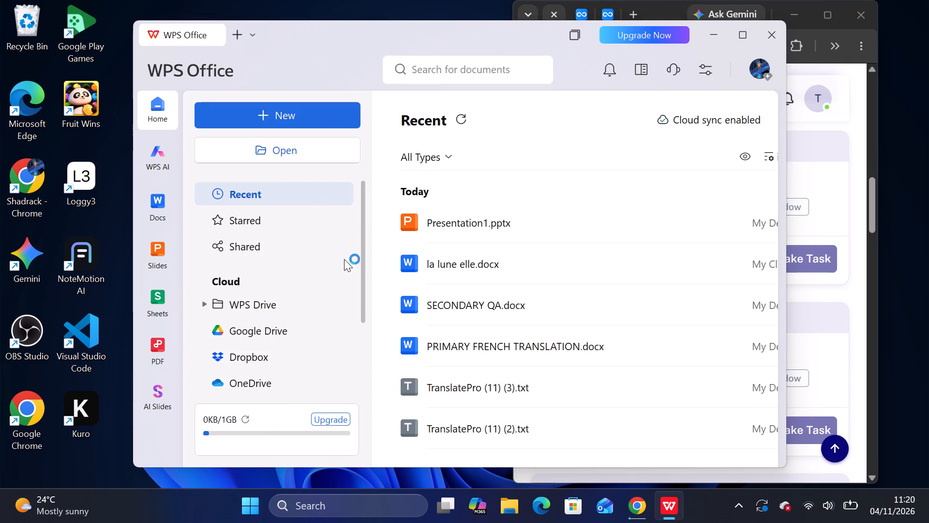
double_click(445, 230)
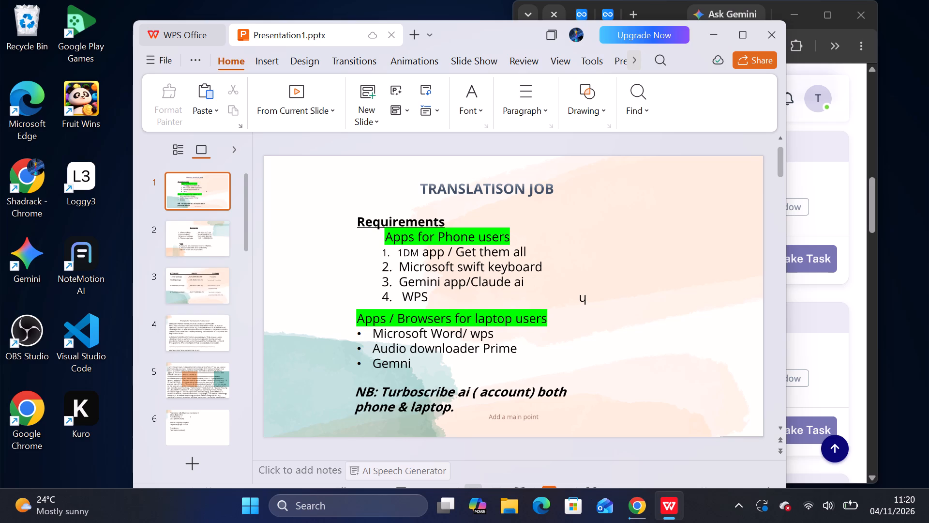
scroll(416, 304, "right", 1)
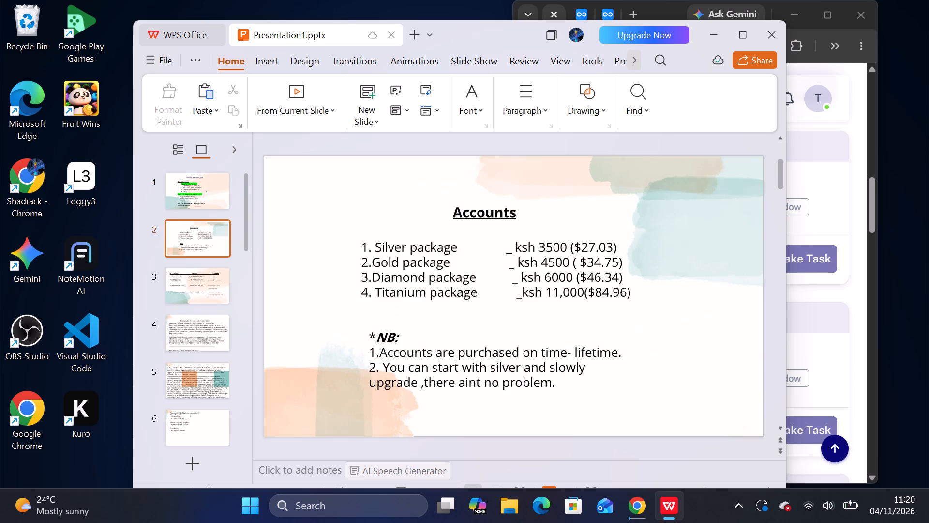
scroll(416, 304, "right", 2)
scroll(416, 304, "up", 1)
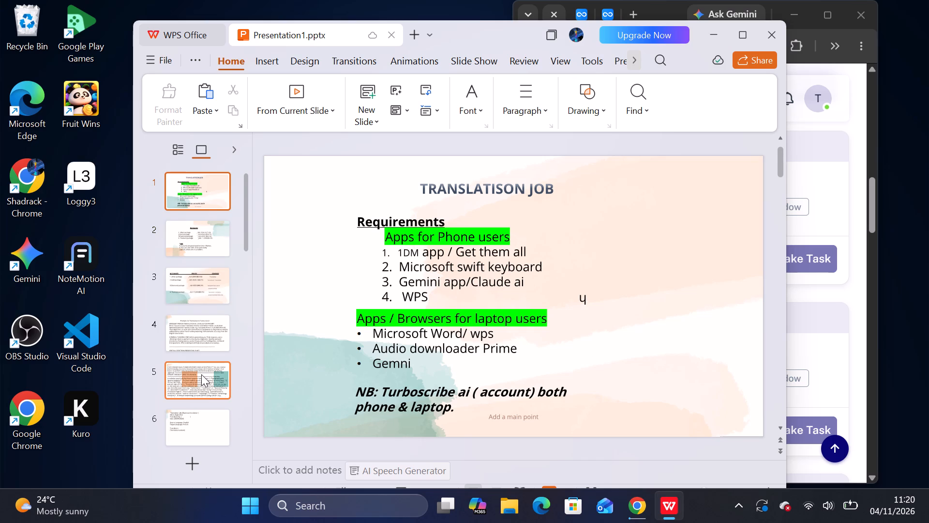
scroll(201, 374, "down", 1)
left_click(195, 246)
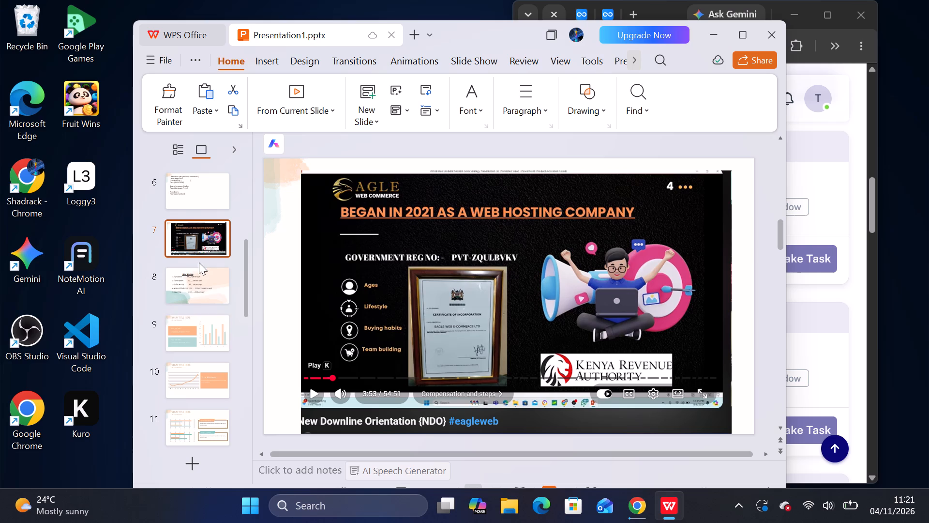
scroll(199, 262, "up", 1)
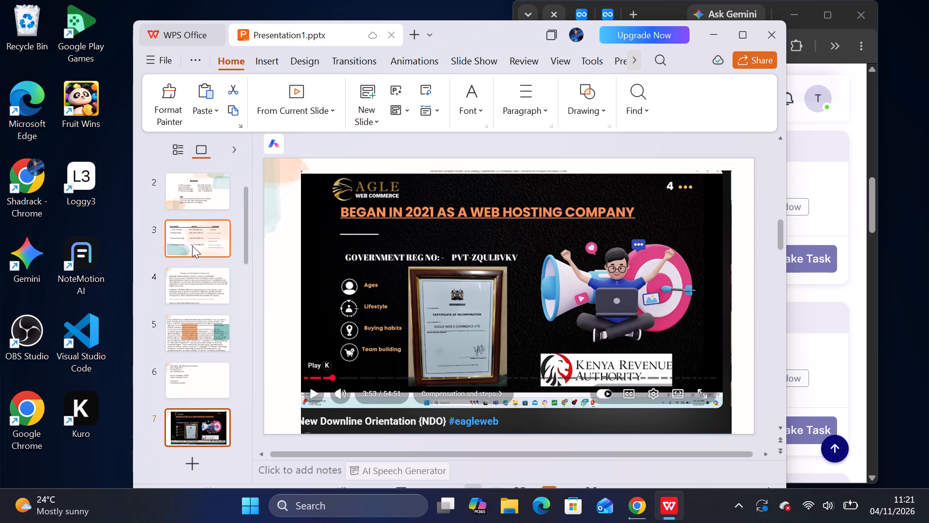
left_click(192, 246)
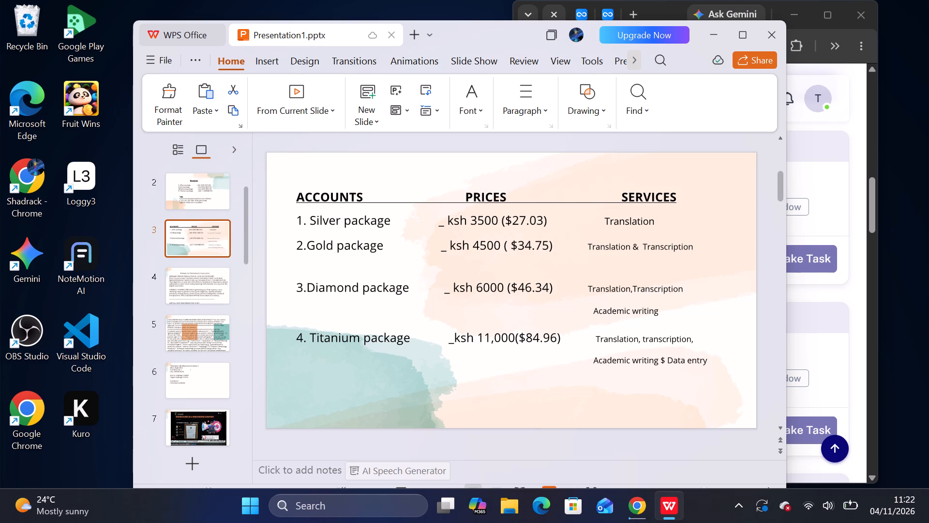
scroll(210, 345, "down", 1)
left_click(197, 330)
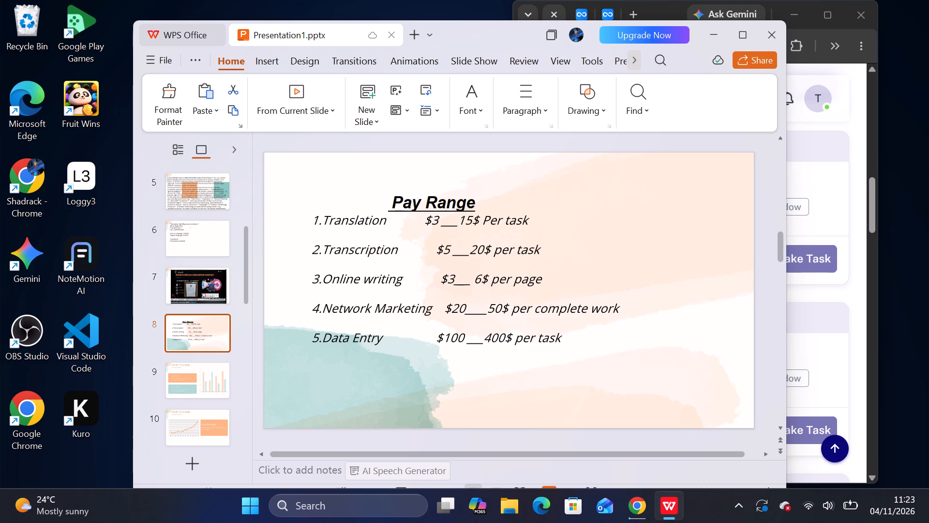
left_click(200, 229)
scroll(200, 229, "up", 1)
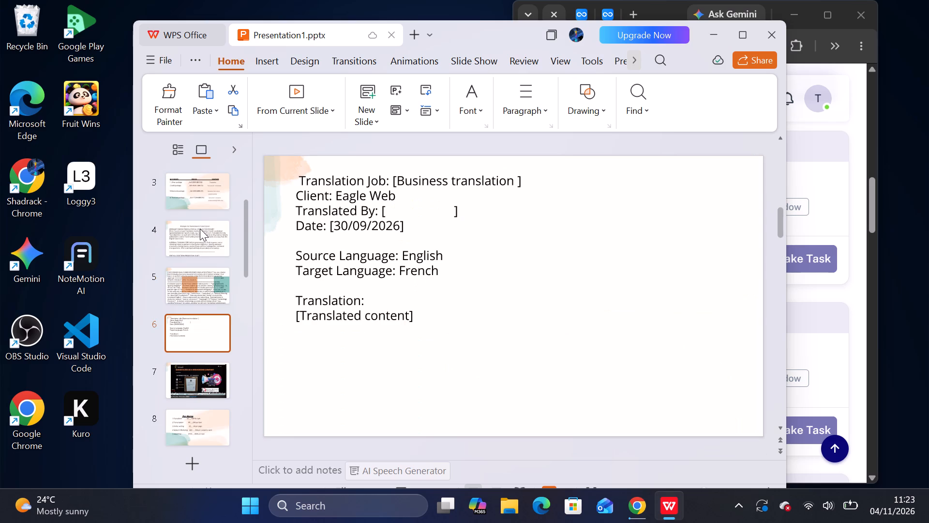
left_click(192, 204)
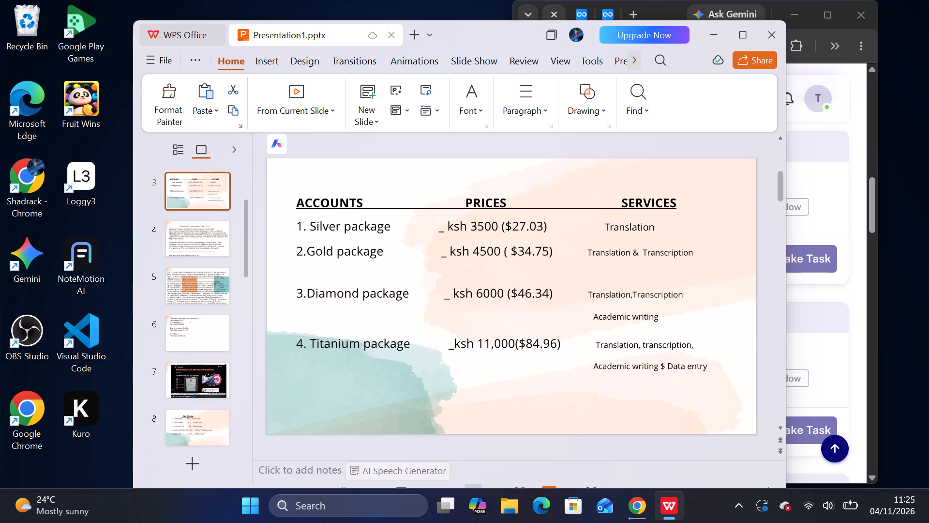
Switch to Chrome, enlarge its window and look further through the available Business Translation tasks in TranslatePro.
left_click(824, 15)
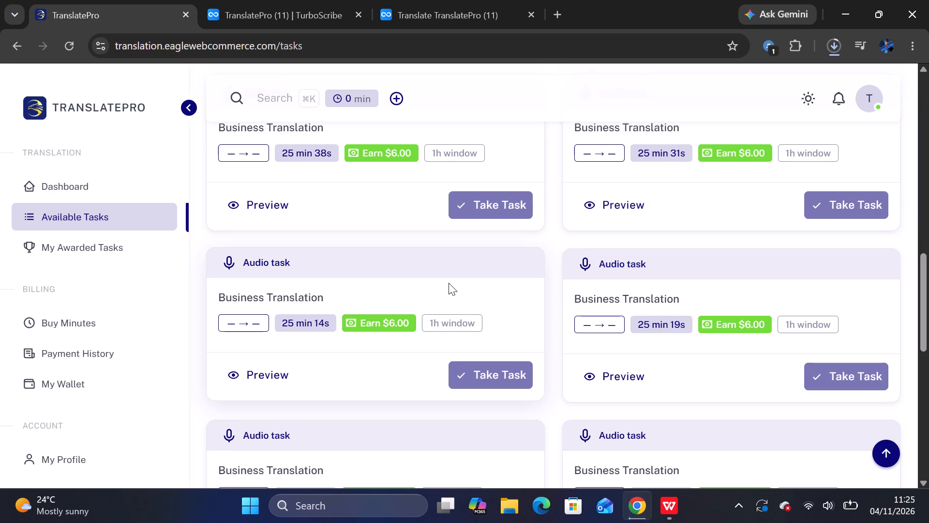
scroll(449, 283, "down", 1)
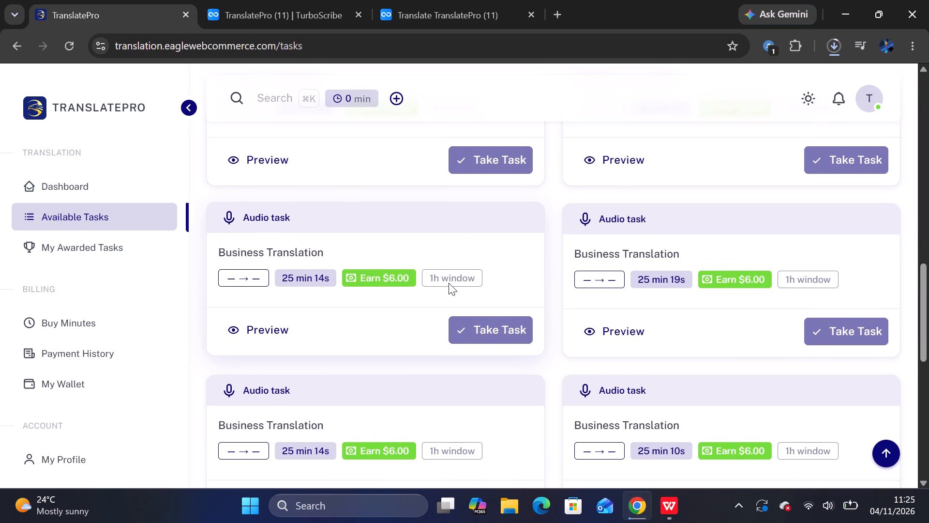
scroll(449, 283, "down", 2)
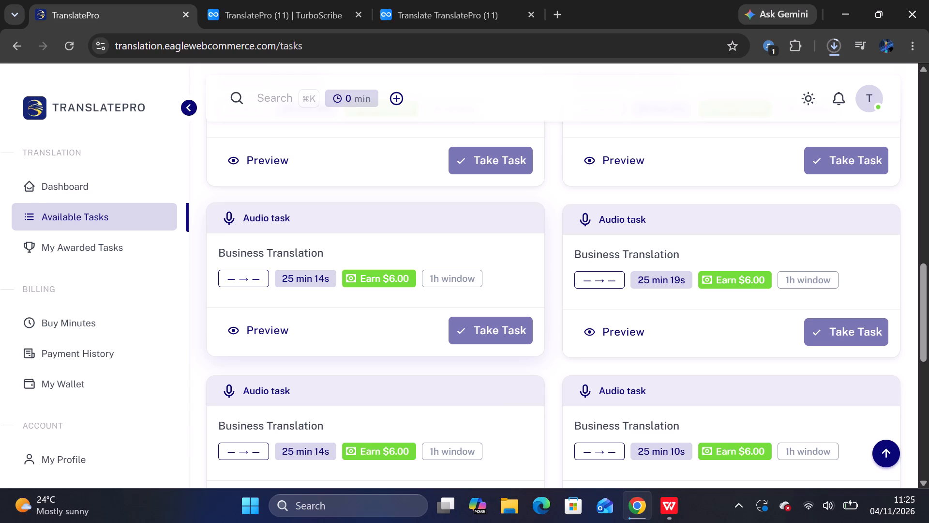
scroll(449, 283, "down", 2)
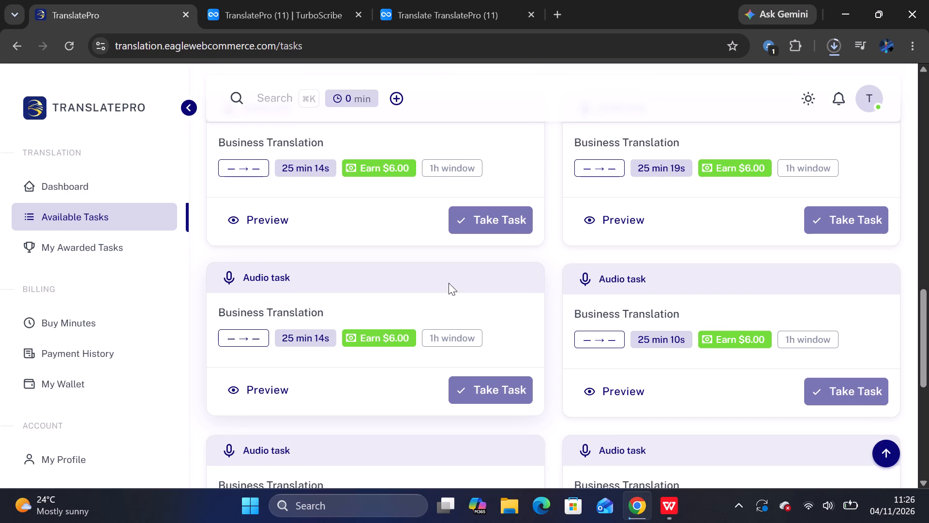
scroll(449, 283, "up", 1)
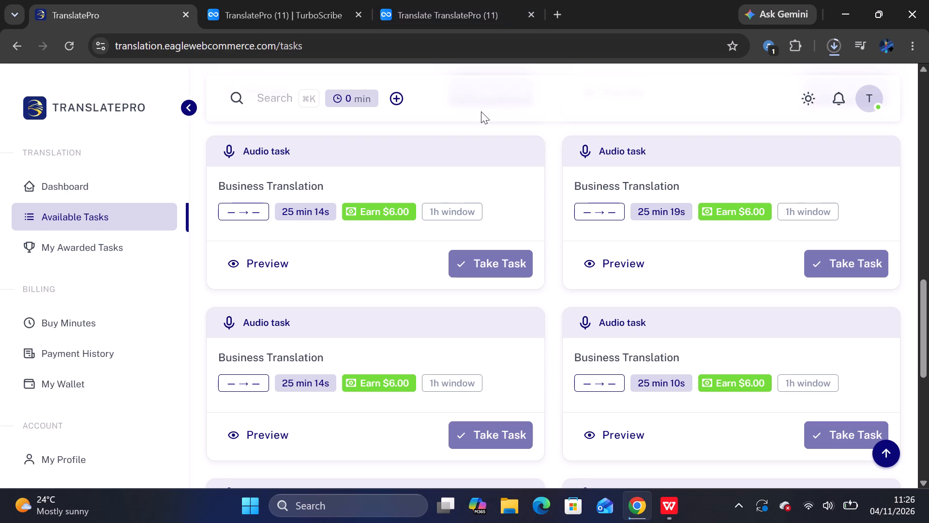
Shrink the Chrome window, return to Presentation1.pptx and close WPS Office.
left_click(879, 13)
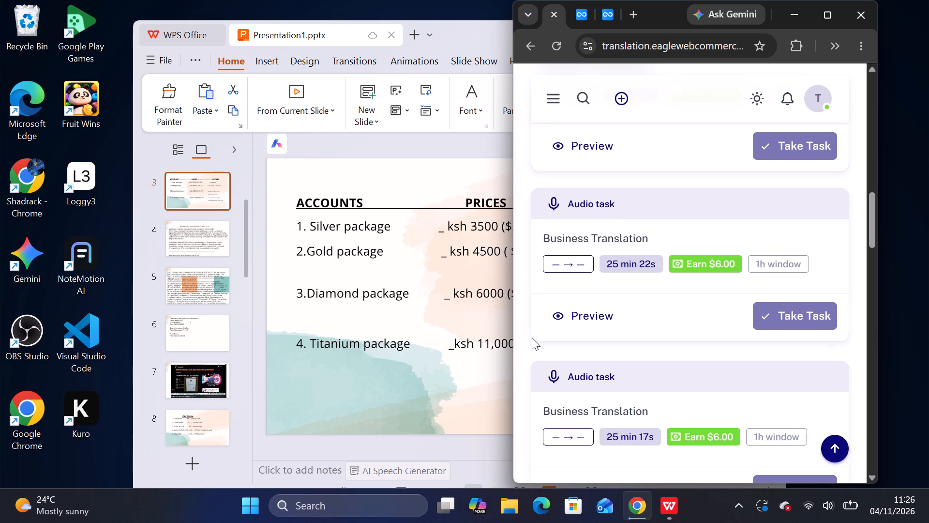
left_click(416, 177)
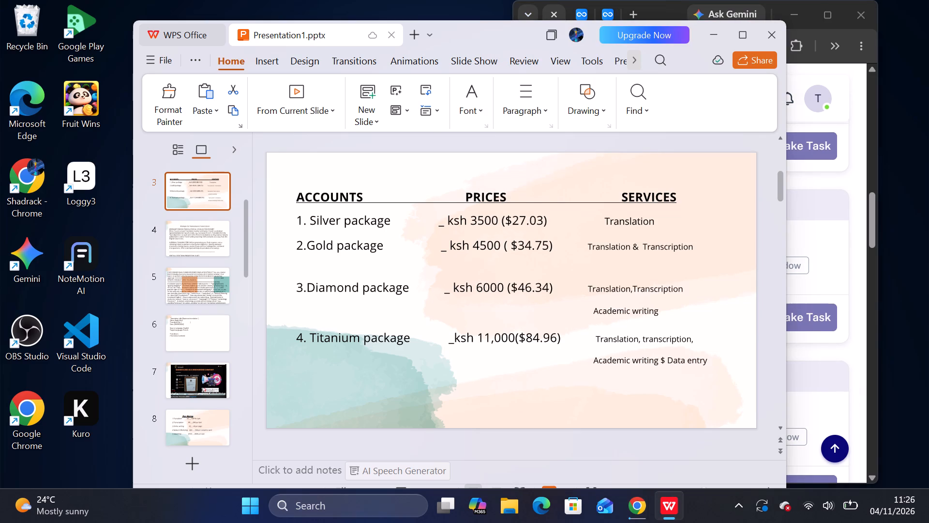
left_click(774, 38)
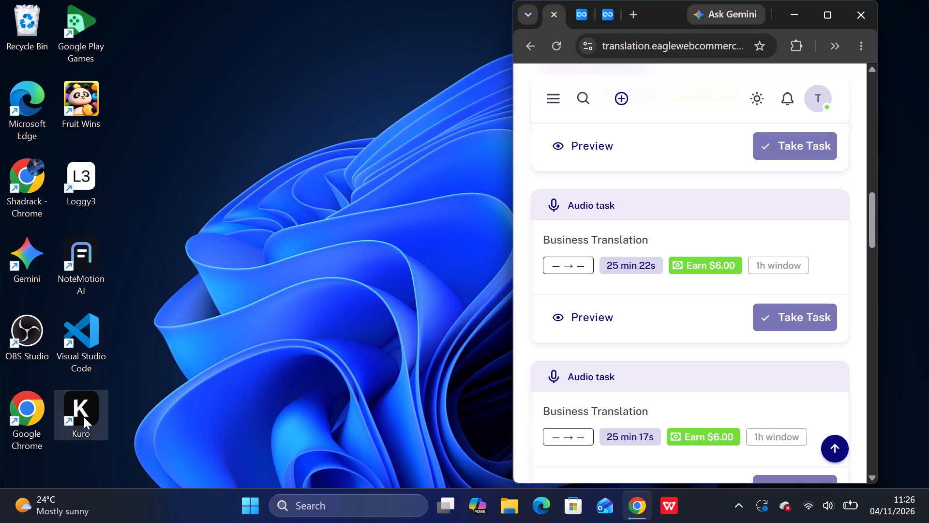
Launch Kuro from the desktop.
double_click(84, 417)
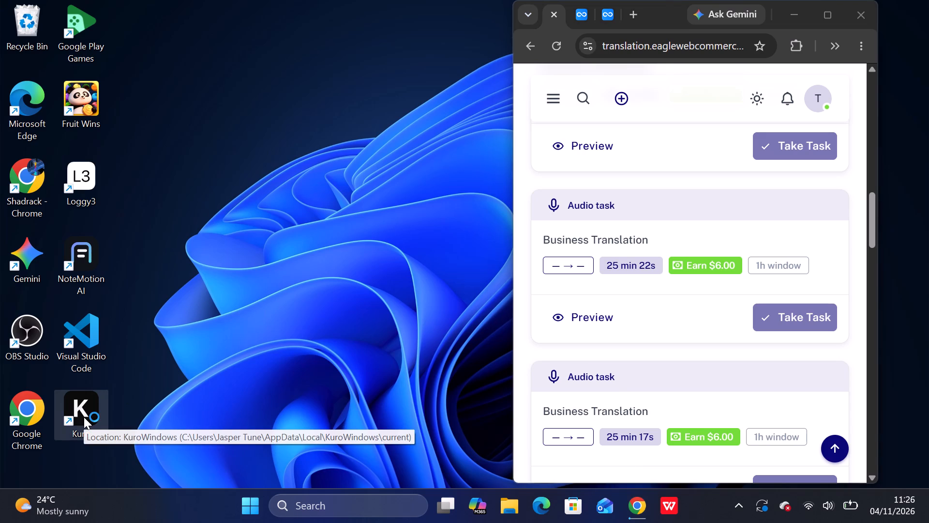